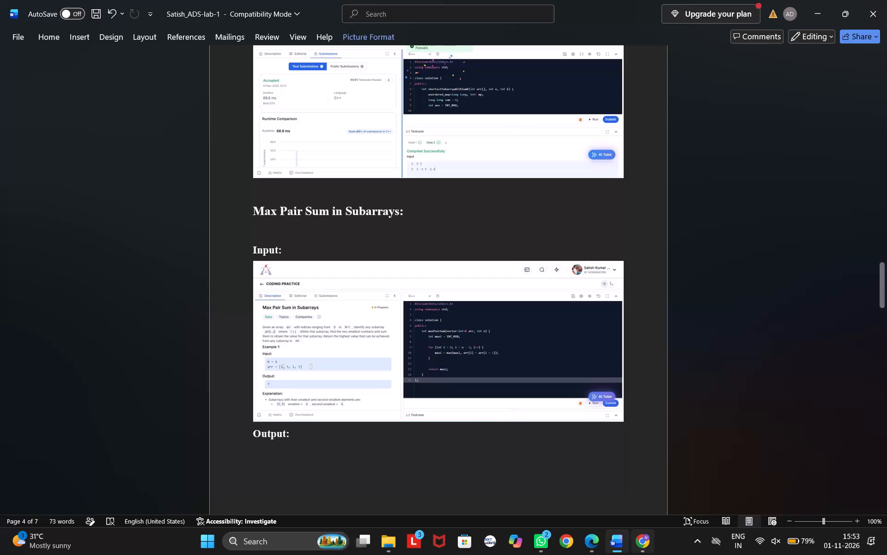
Switch to the open Chrome window, check the Aurora University assessments overview and close its tab.
left_click(648, 538)
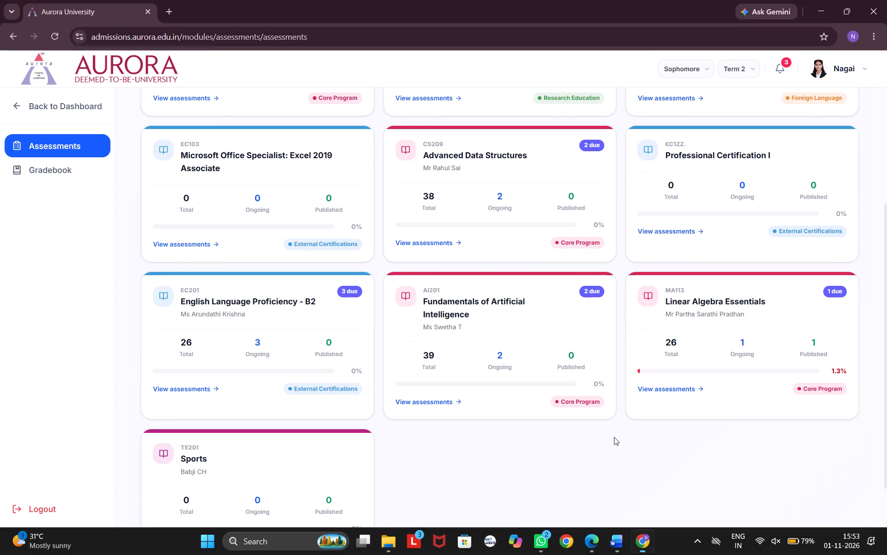
scroll(614, 437, "up", 4)
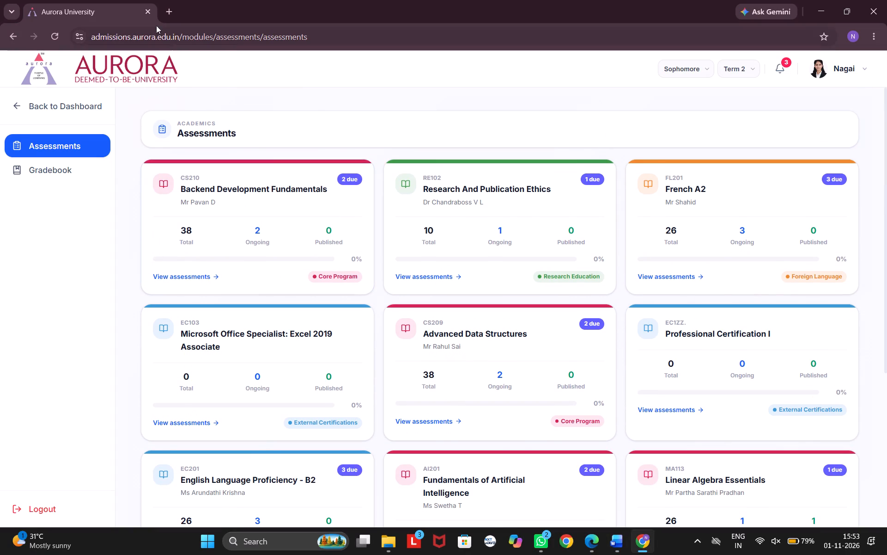
left_click(147, 6)
left_click(147, 13)
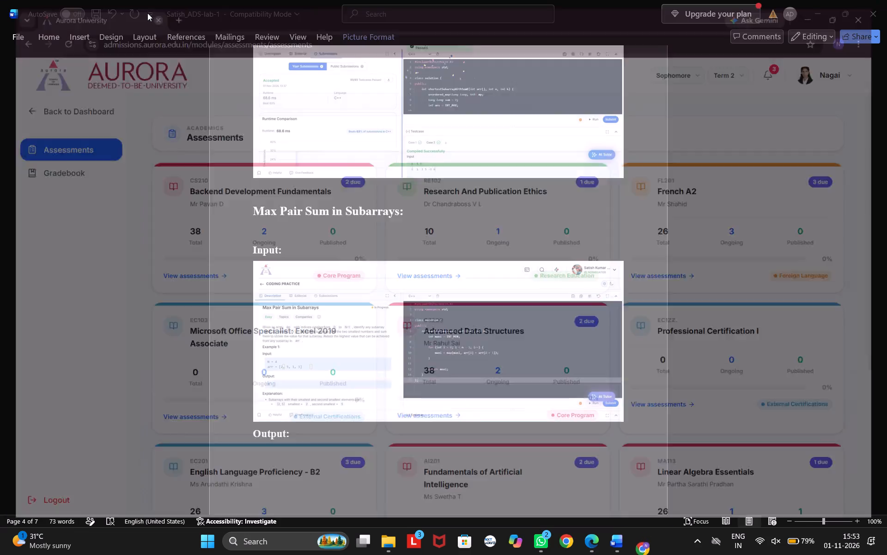
Open Chrome with the green D profile, sign in to the Aurora University portal and open Assessments.
left_click(595, 537)
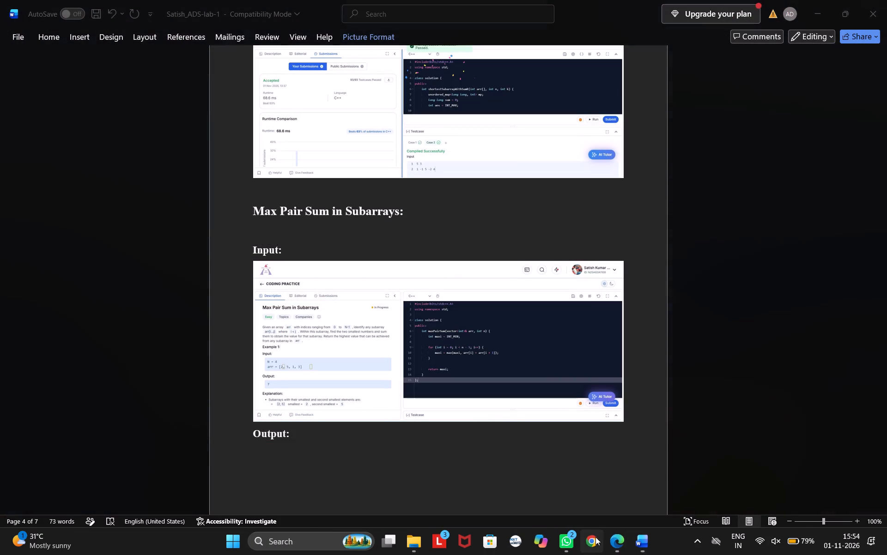
left_click(509, 281)
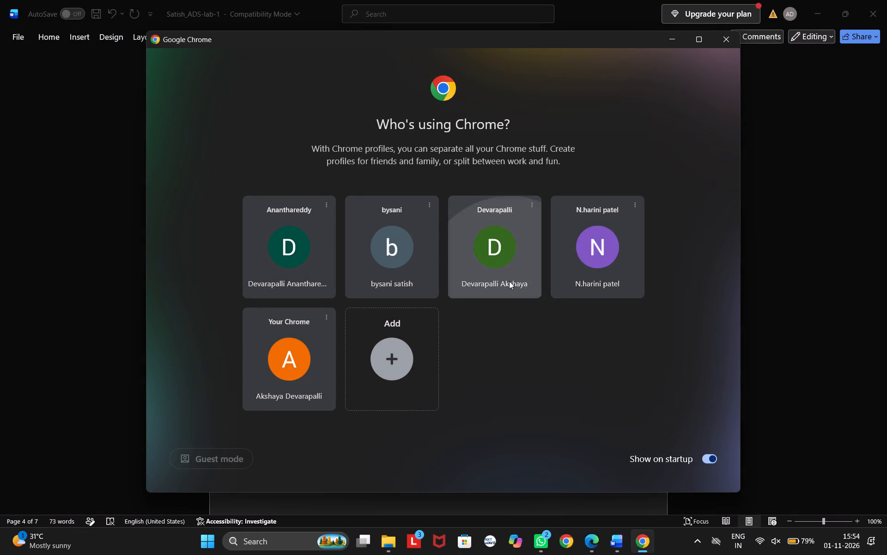
left_click(387, 338)
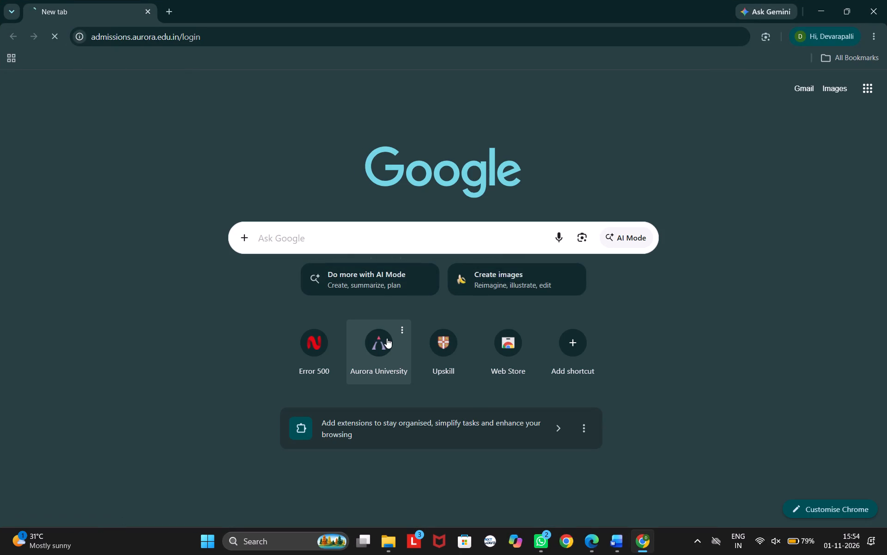
left_click(636, 372)
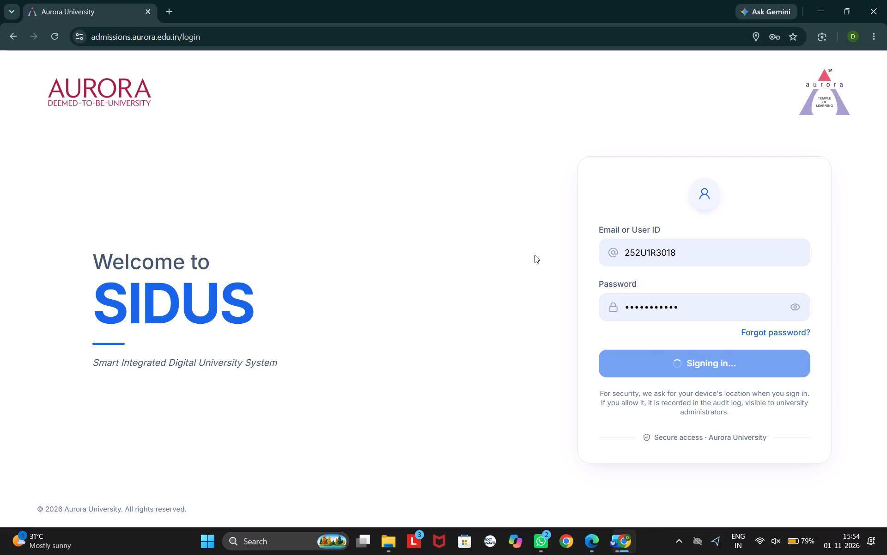
left_click(249, 310)
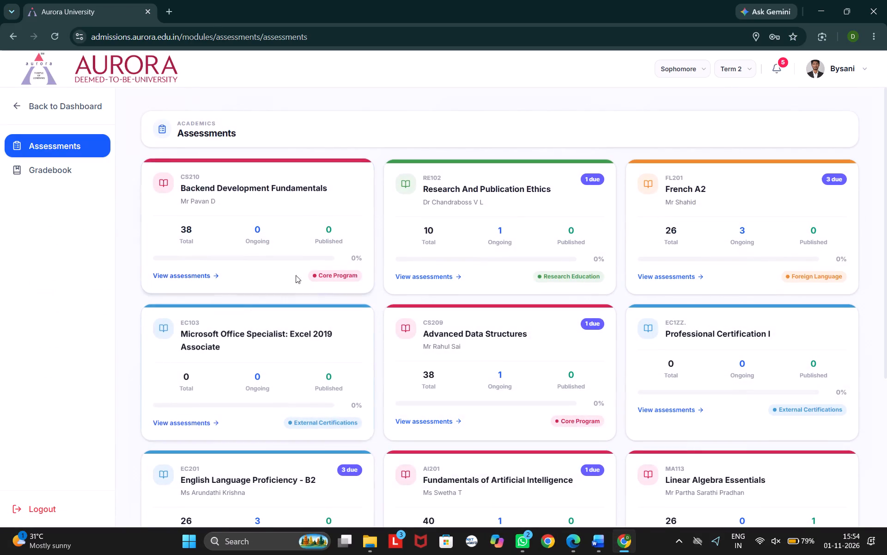
Open the Fundamentals of Artificial Intelligence course and review the status of its assessments.
scroll(312, 284, "down", 4)
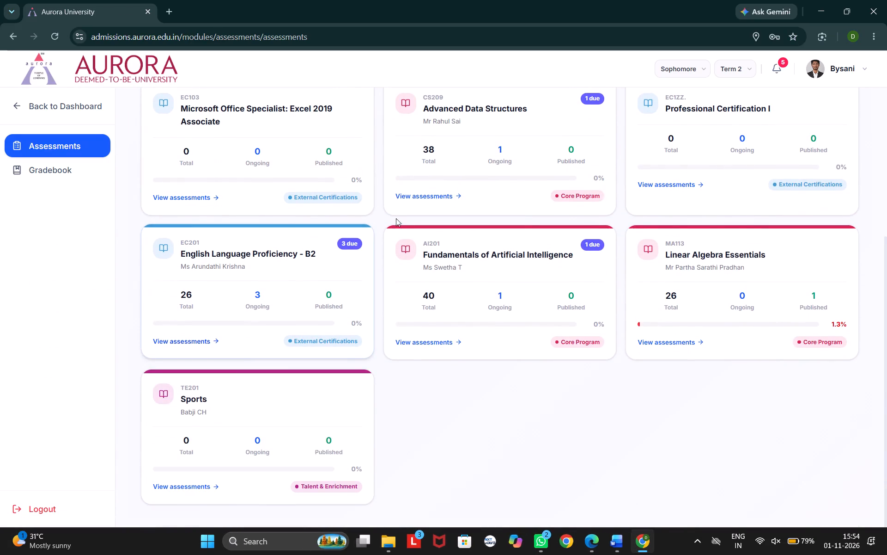
left_click(503, 295)
scroll(503, 295, "up", 1)
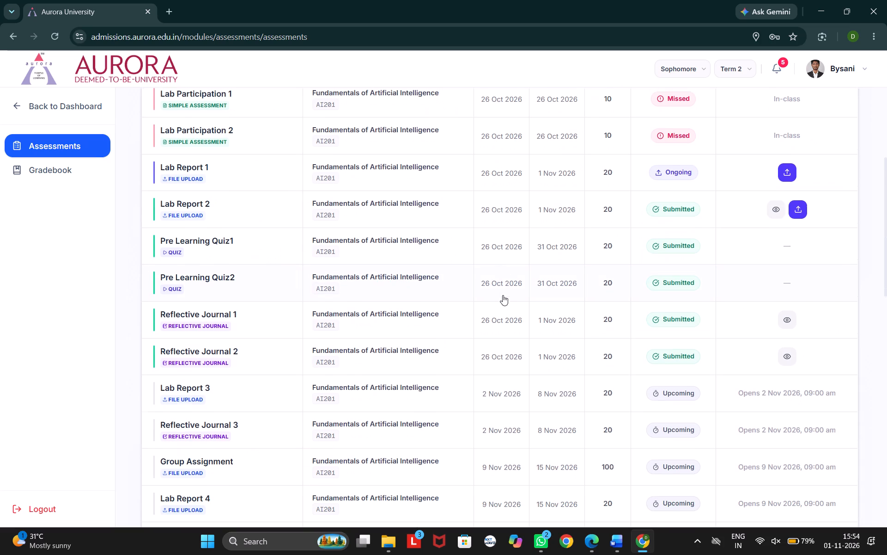
scroll(503, 295, "up", 4)
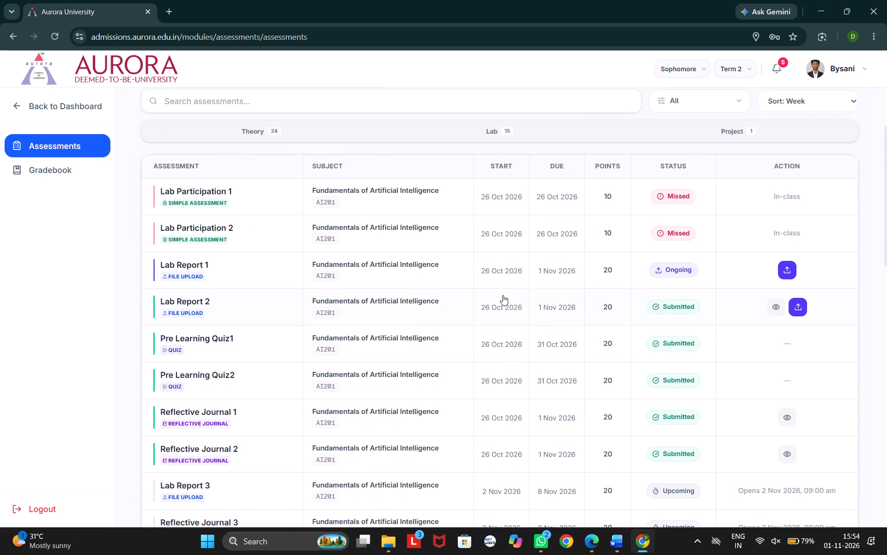
scroll(503, 295, "up", 1)
scroll(417, 227, "up", 2)
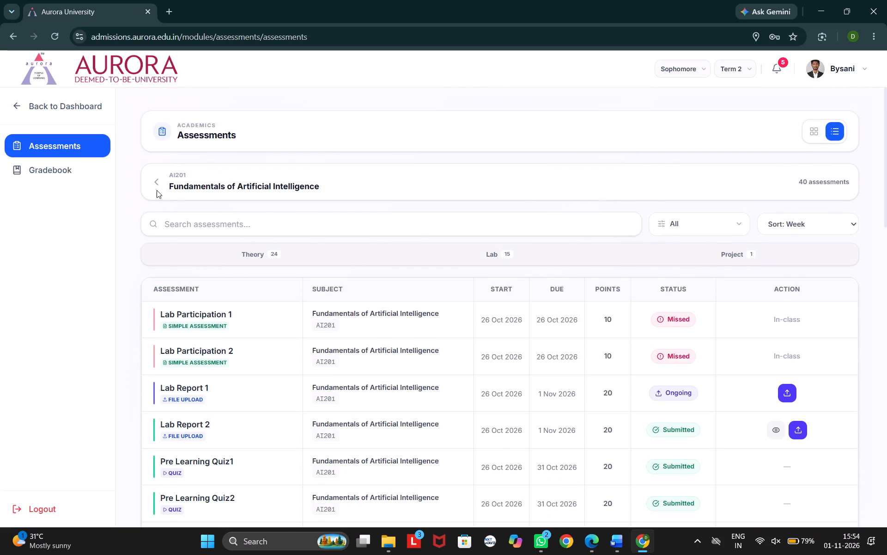
Return to the course overview and review the status of the Advanced Data Structures assessments.
left_click(153, 180)
left_click(501, 379)
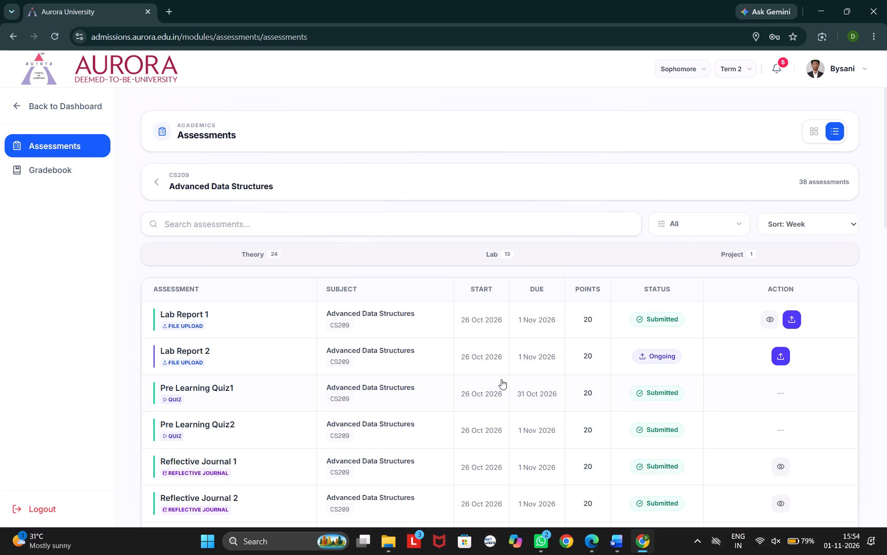
scroll(501, 379, "up", 2)
scroll(386, 338, "down", 2)
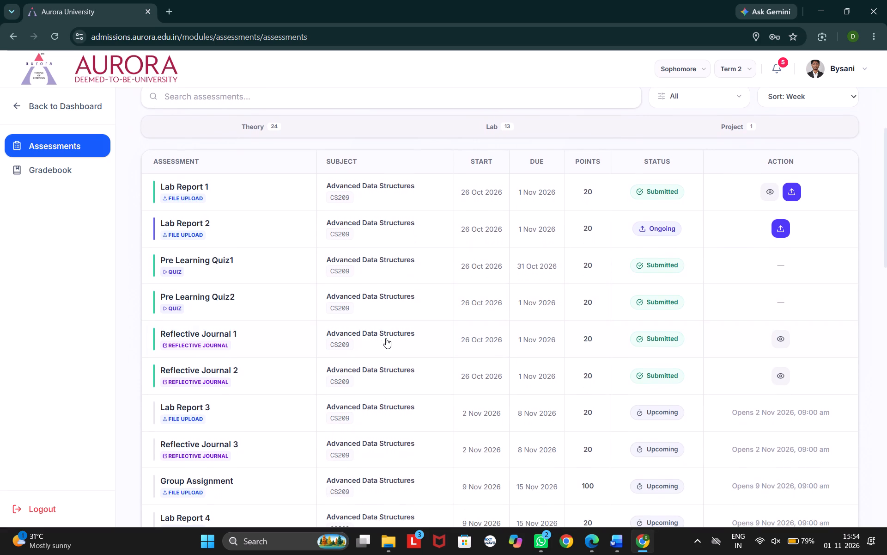
scroll(386, 338, "up", 5)
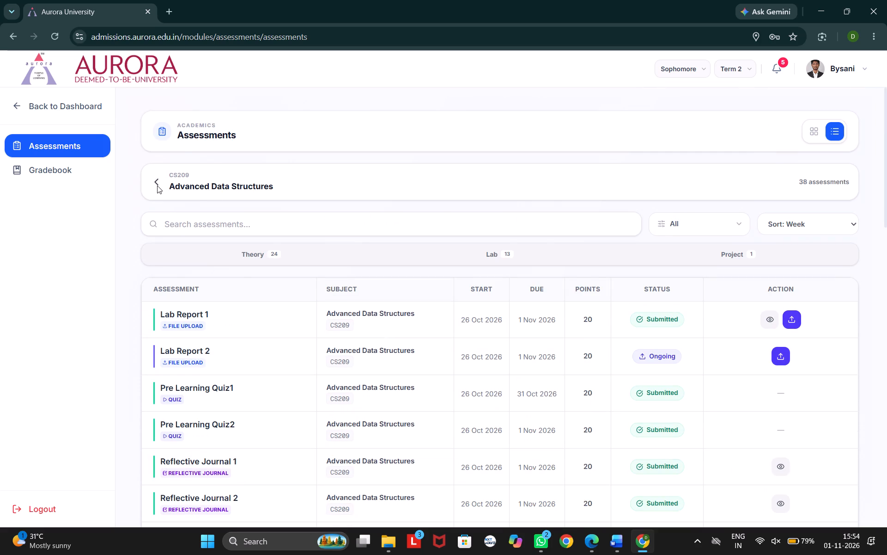
Go back to the dashboard, view the subject attendance under Academics, and close the portal tab.
left_click(157, 185)
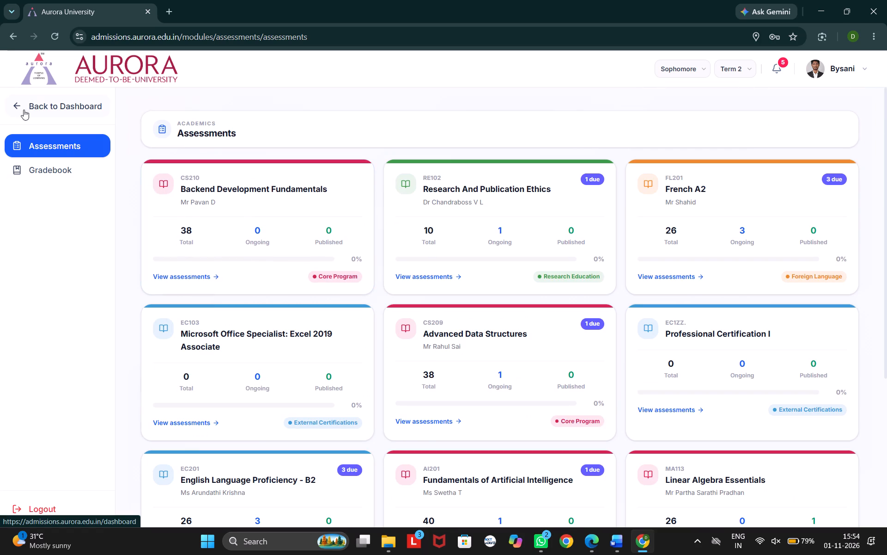
left_click(18, 105)
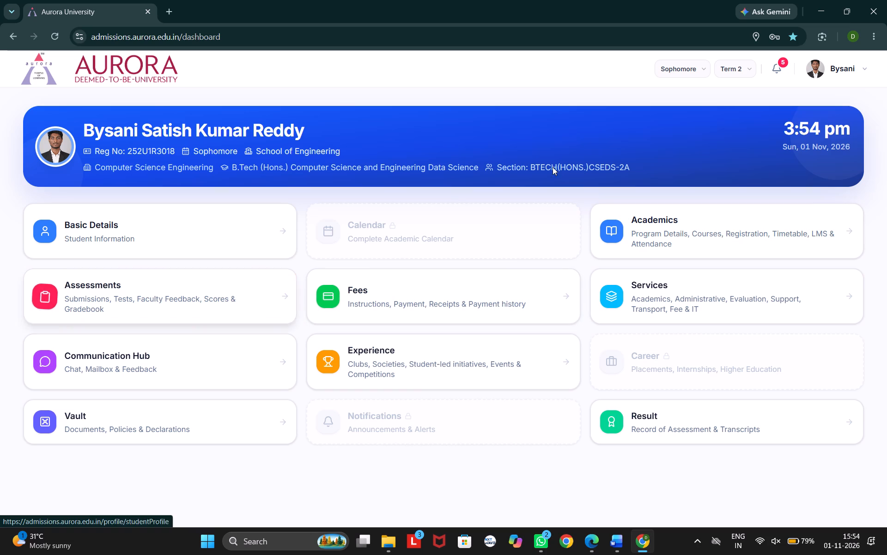
left_click(691, 233)
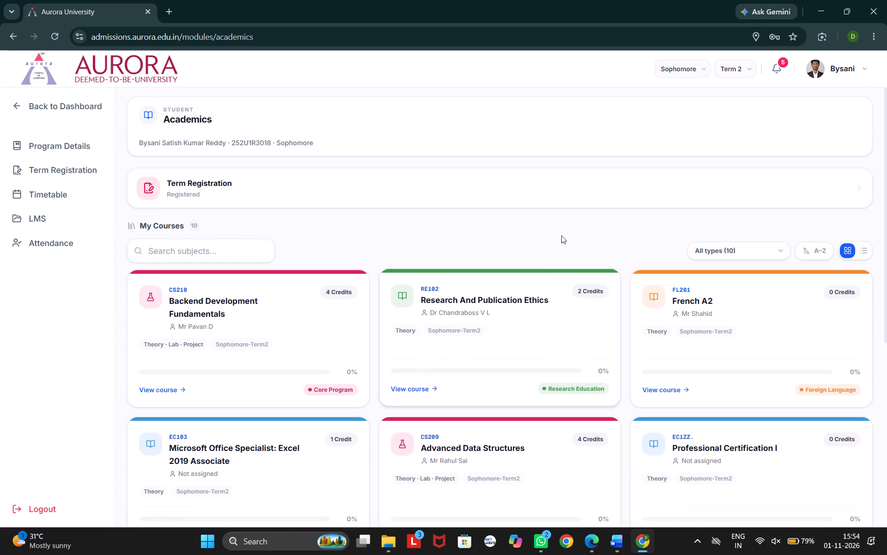
left_click(65, 240)
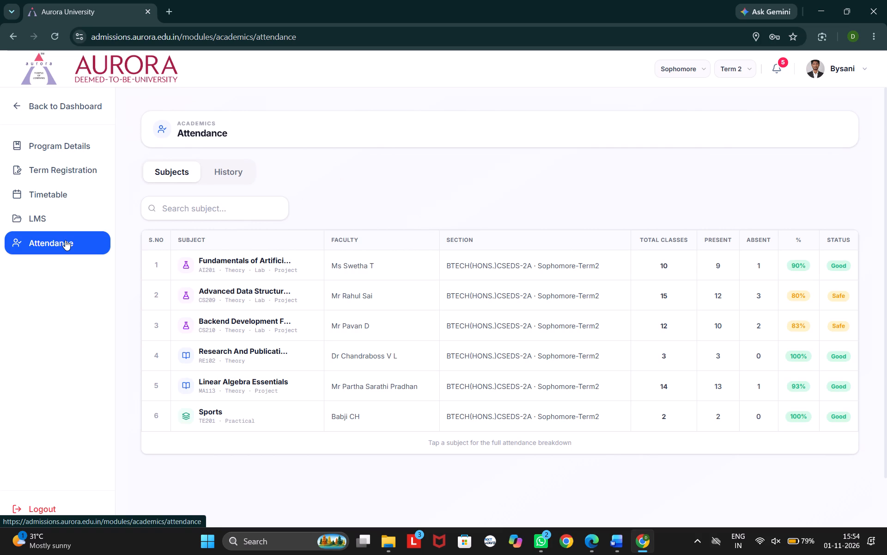
left_click(150, 11)
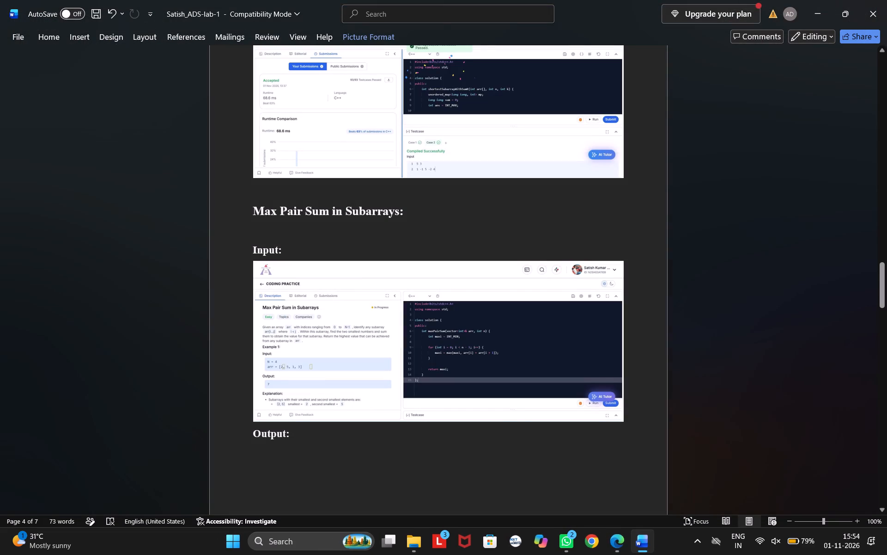
Switch to Edge and replace the Max Pair Sum in Subarrays starter code with the CPP code implementation from the Editorial.
left_click(618, 538)
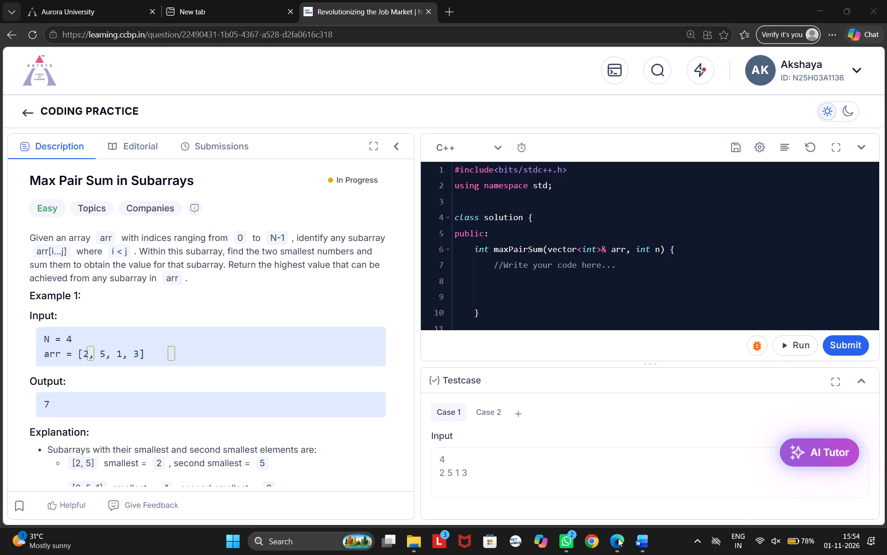
left_click(146, 142)
scroll(193, 240, "down", 9)
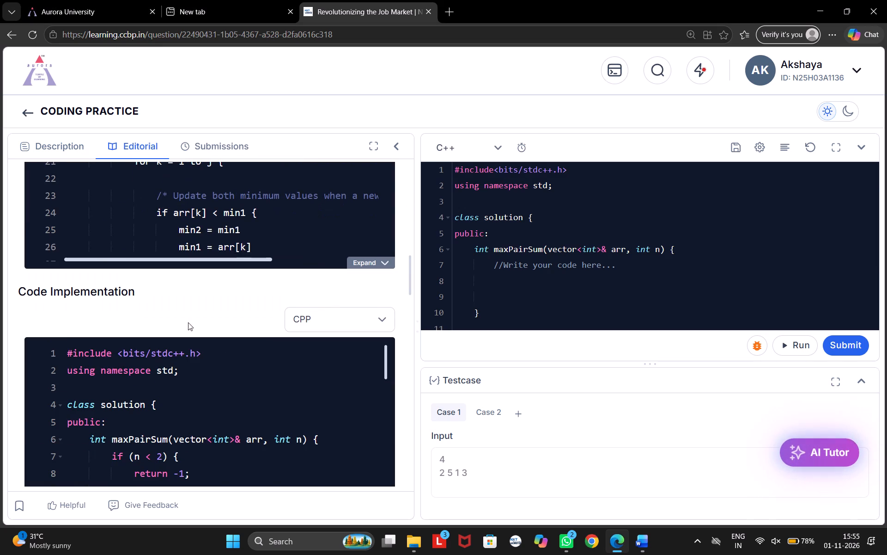
scroll(233, 370, "down", 1)
left_click(267, 405)
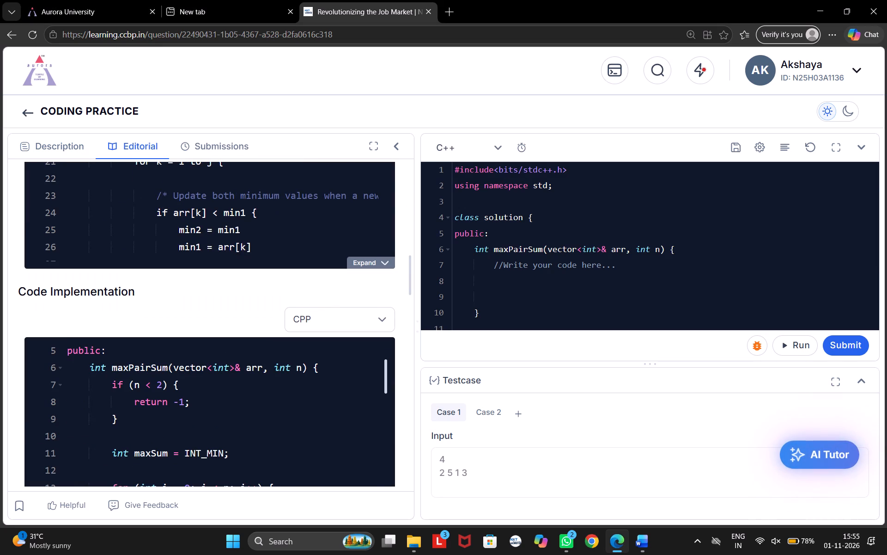
key("ctrl+a")
key("ctrl+c")
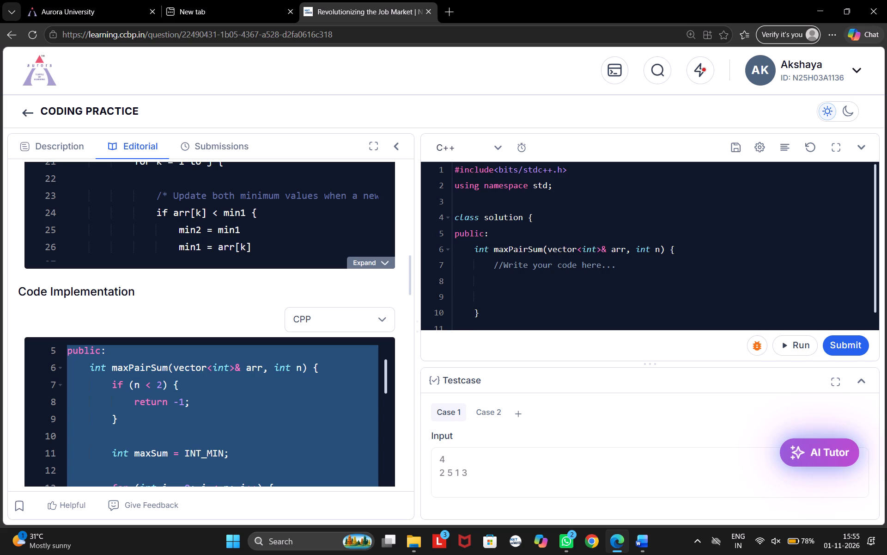
left_click(558, 282)
key("ctrl+a")
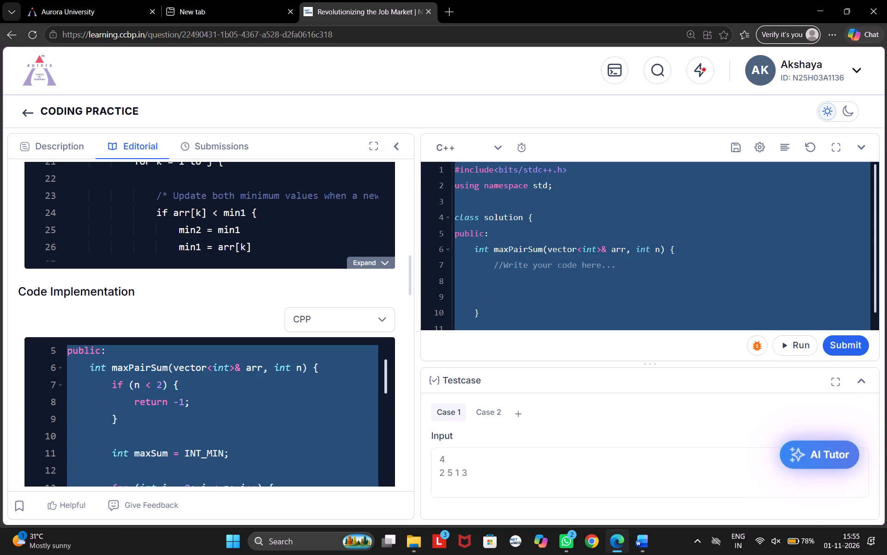
key("BackSpace")
key("ctrl+v")
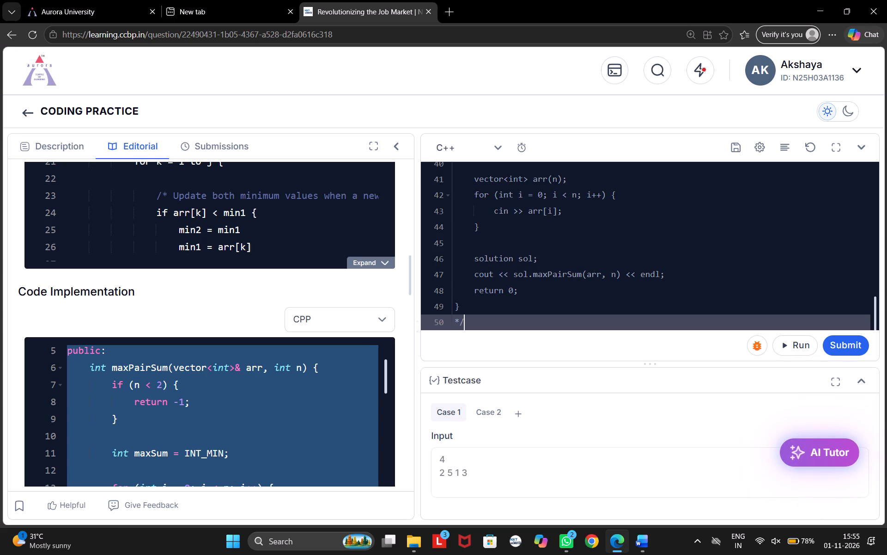
Run the Max Pair Sum in Subarrays code against the sample test cases and submit it.
left_click(795, 343)
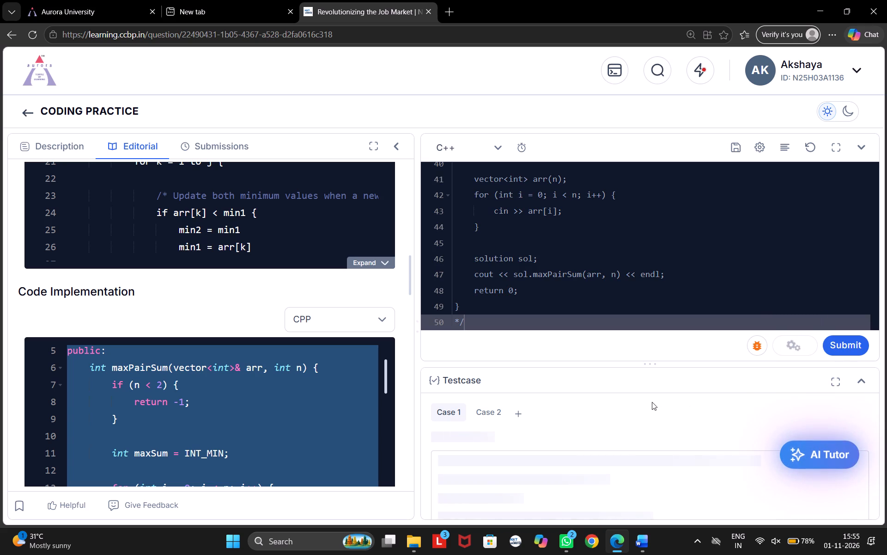
left_click(838, 348)
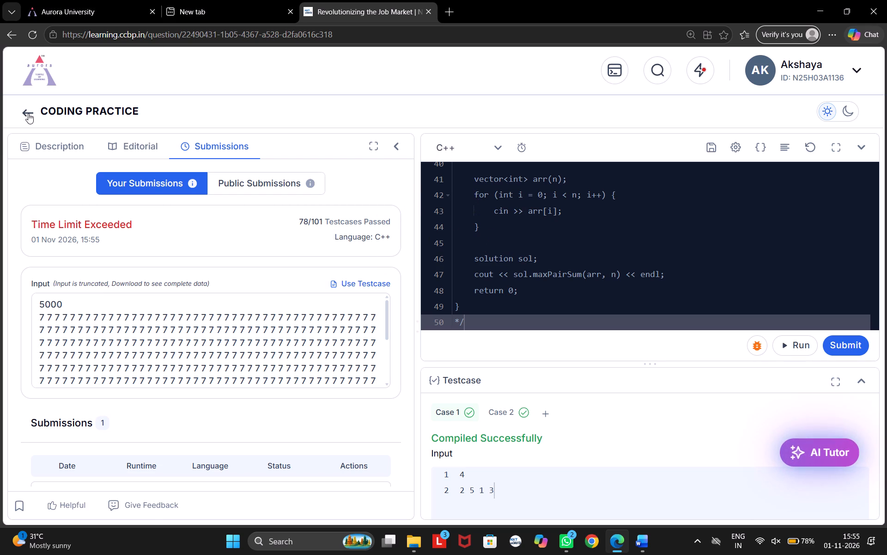
Leave the coding question, saving the code, and look through the Coding Practice question list.
left_click(28, 113)
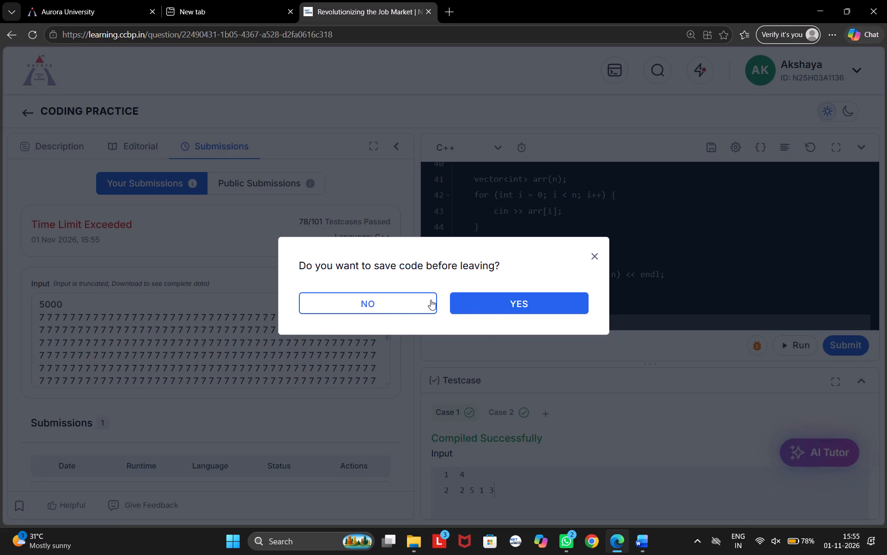
left_click(479, 303)
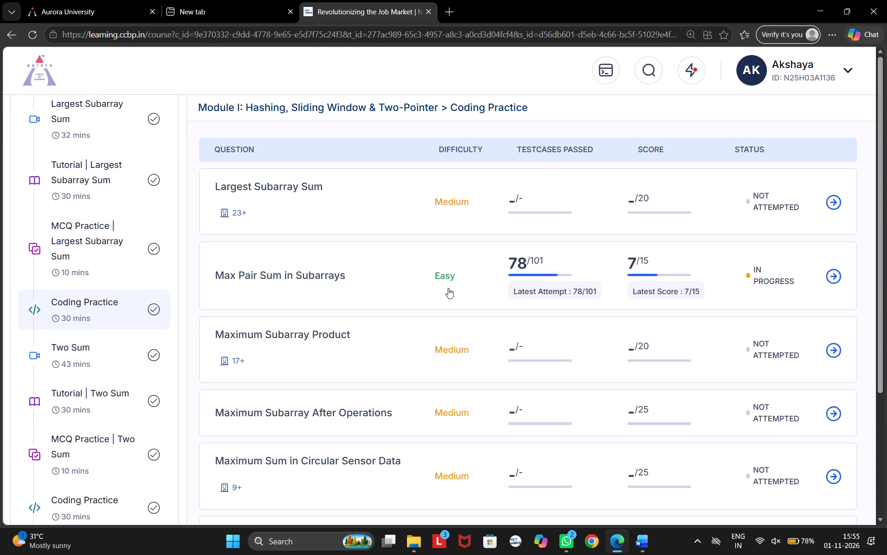
scroll(451, 300, "down", 2)
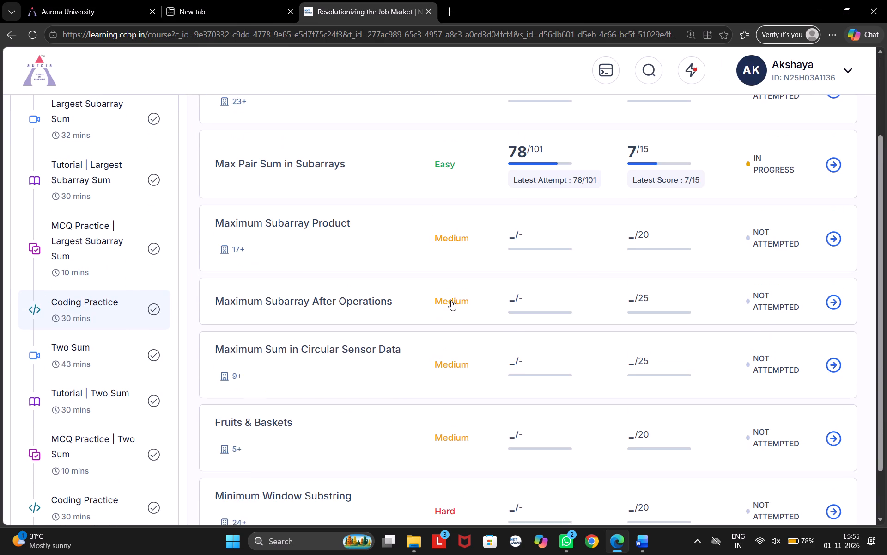
scroll(451, 300, "down", 1)
scroll(451, 300, "up", 1)
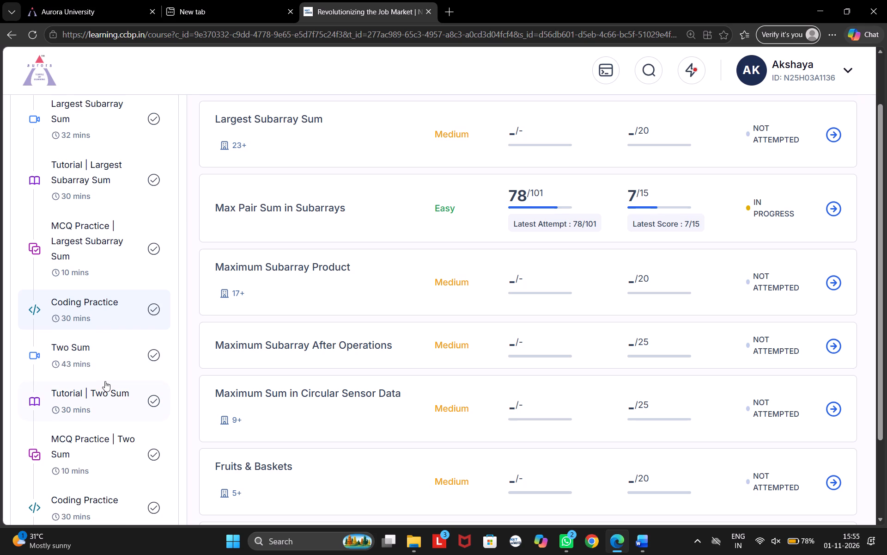
scroll(105, 381, "down", 1)
Switch to Word and find the problem that follows Max Pair Sum in Subarrays in the lab report.
left_click(644, 541)
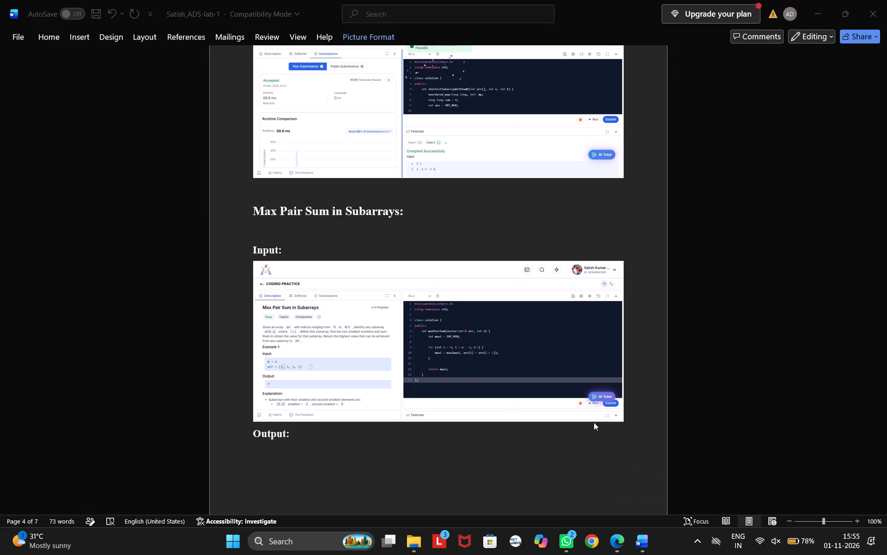
scroll(540, 448, "down", 3)
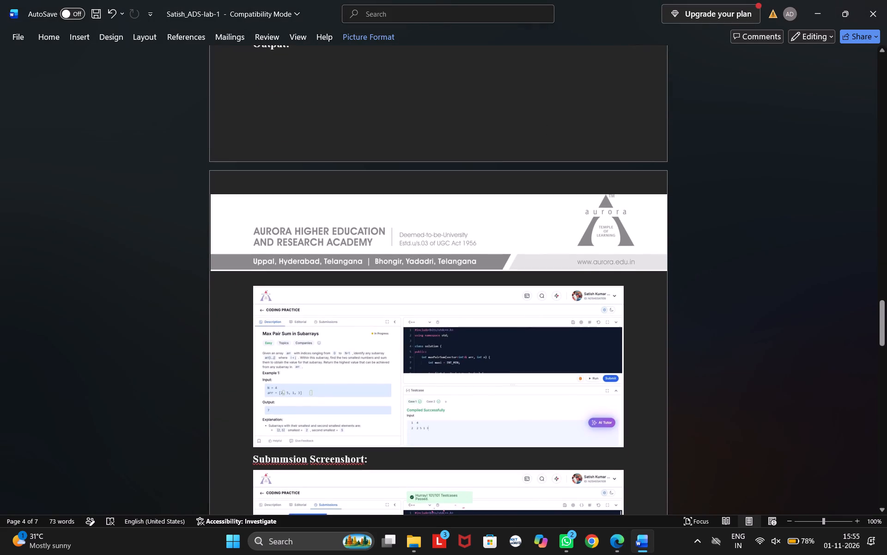
scroll(539, 450, "down", 2)
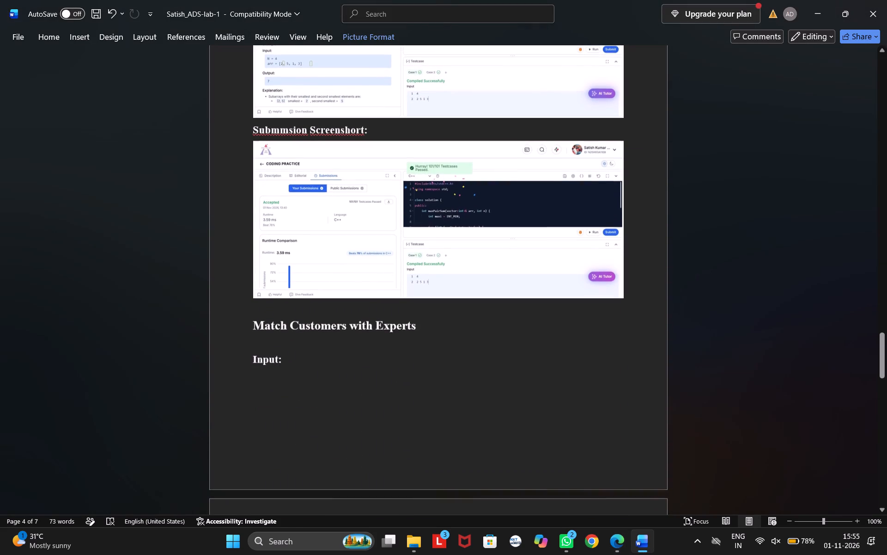
scroll(539, 450, "down", 1)
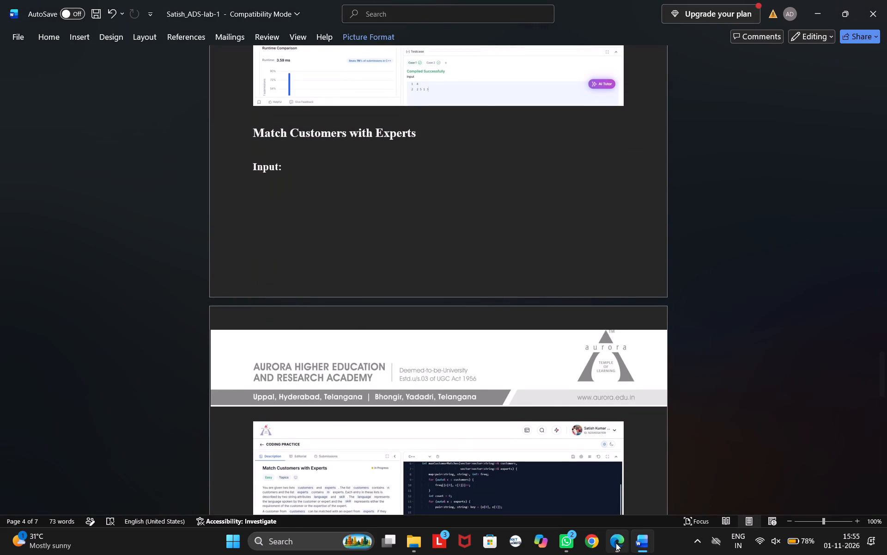
Switch to Edge and look for Match Customers with Experts in the current Coding Practice list and the one following Two Sum.
left_click(616, 543)
scroll(507, 376, "down", 1)
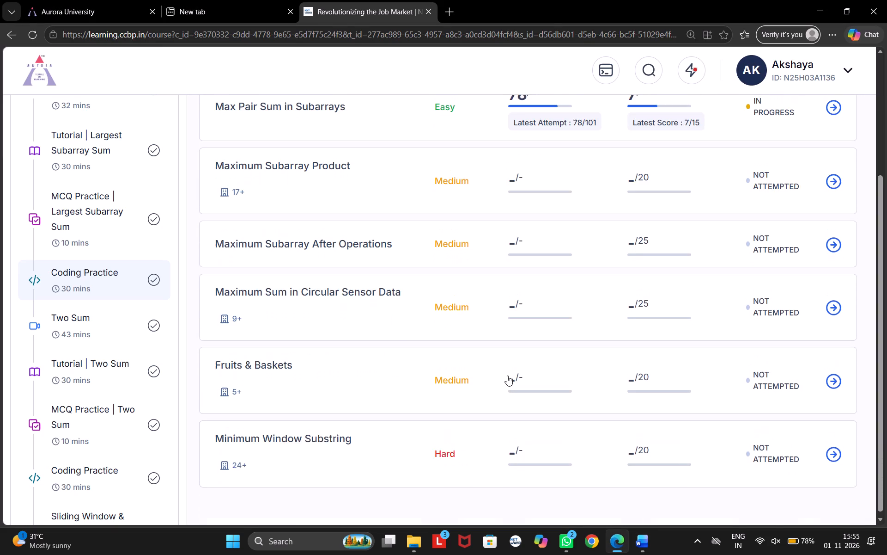
scroll(507, 376, "down", 1)
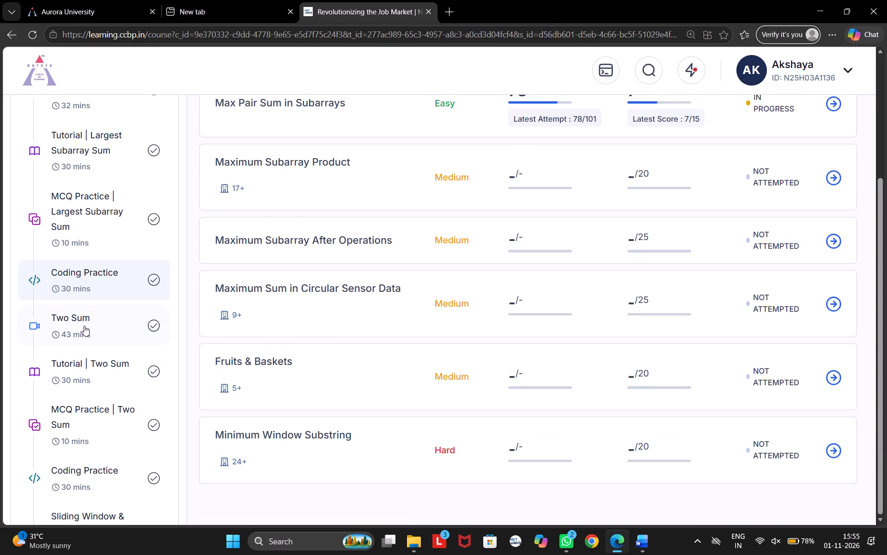
scroll(105, 353, "down", 1)
left_click(142, 413)
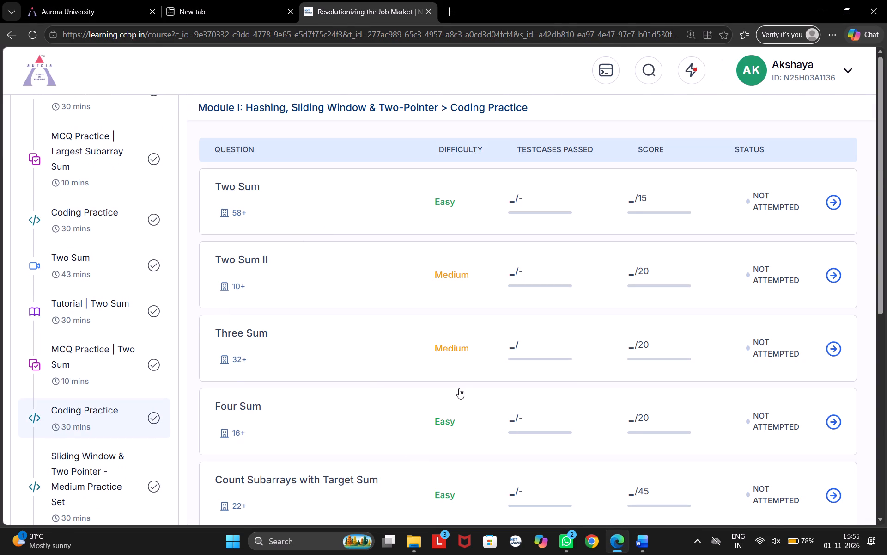
scroll(459, 388, "down", 6)
scroll(459, 388, "up", 7)
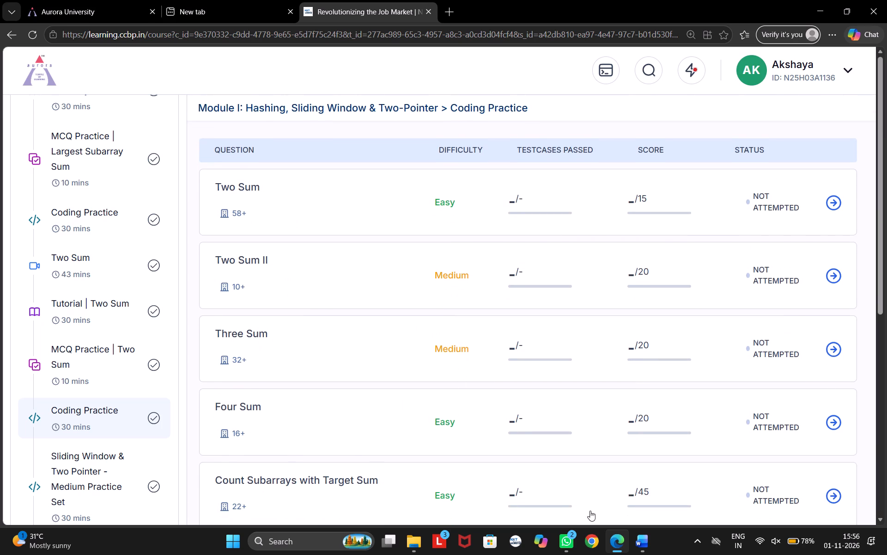
scroll(533, 399, "down", 4)
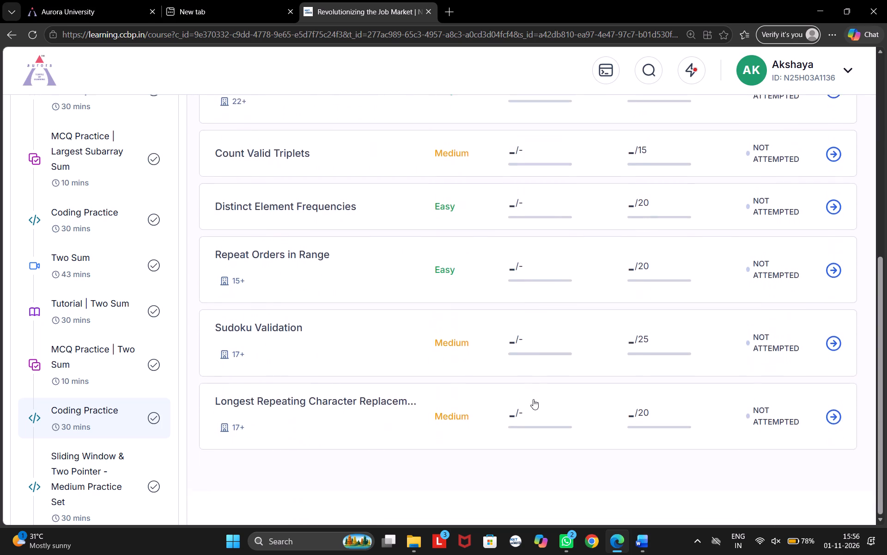
scroll(533, 399, "up", 10)
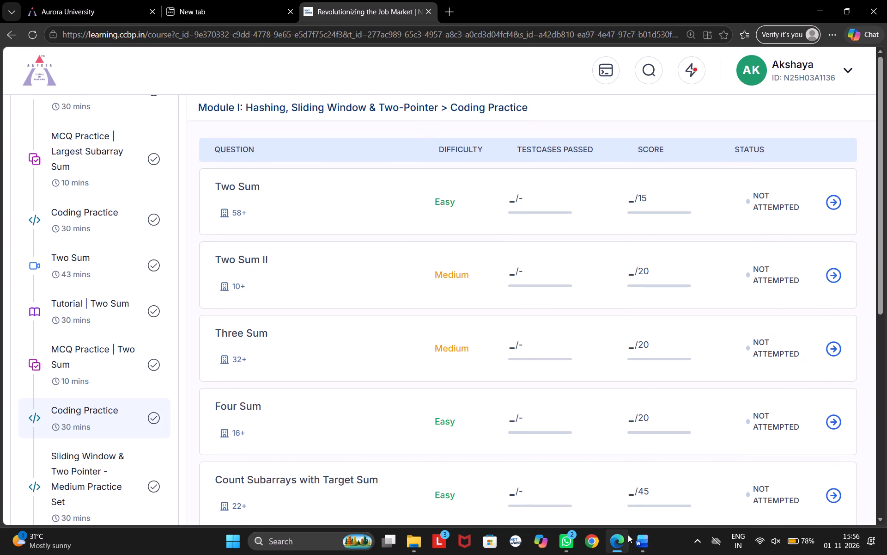
Recheck the problem title in the Word report, and look through the Largest Subarray Sum Coding Practice list in Edge again.
left_click(652, 545)
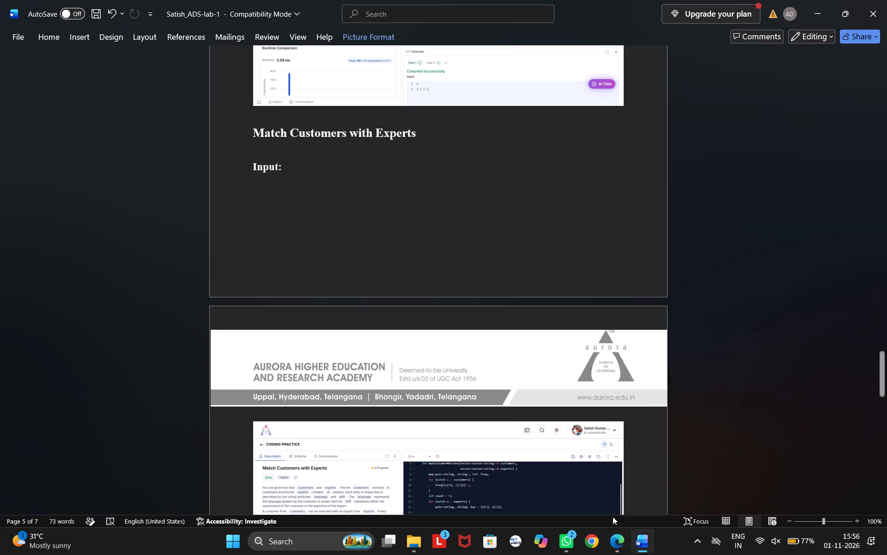
left_click(619, 538)
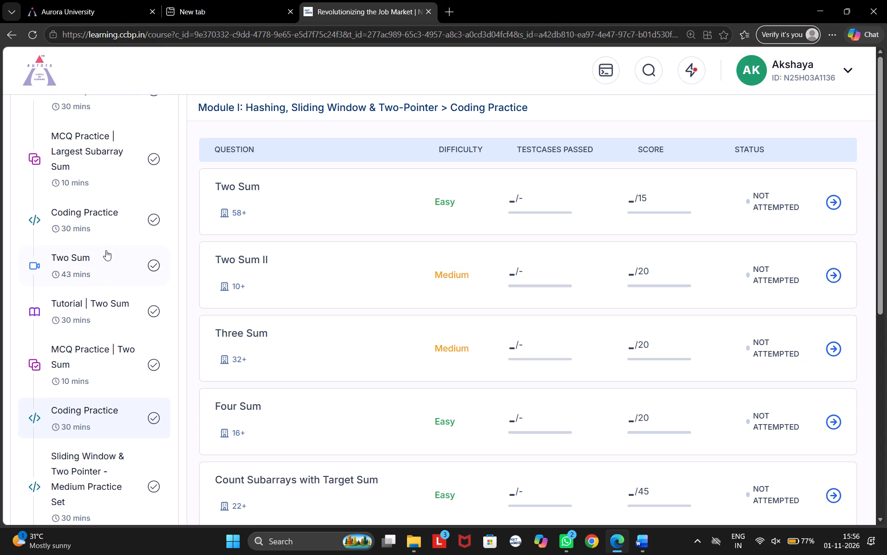
left_click(115, 223)
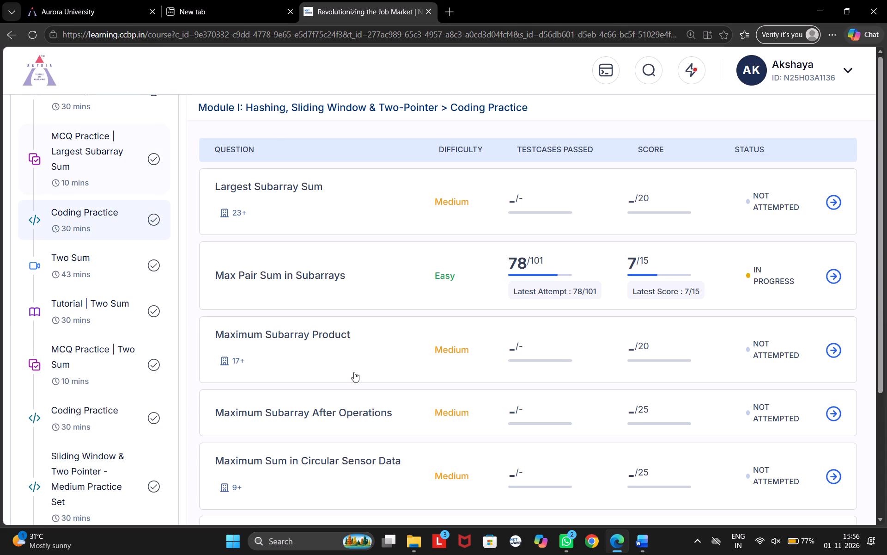
scroll(354, 372, "down", 5)
scroll(354, 372, "up", 1)
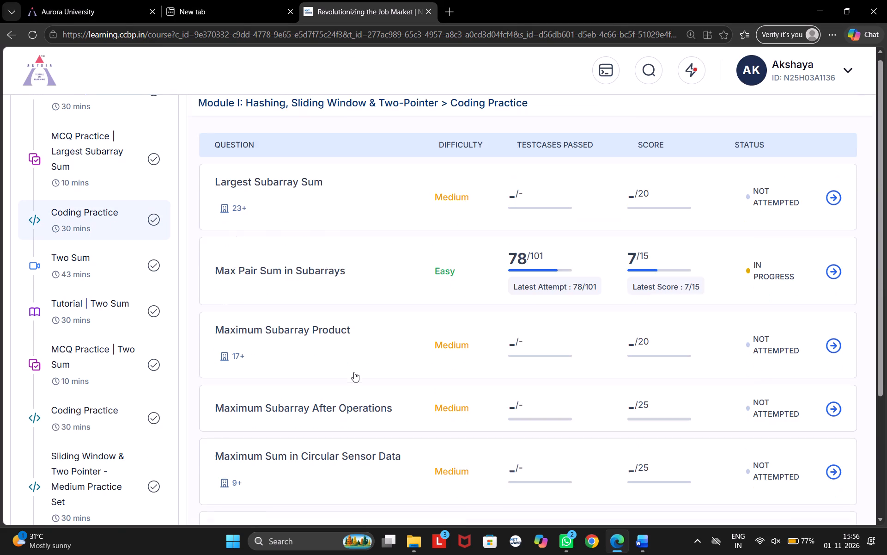
scroll(354, 372, "up", 2)
scroll(354, 372, "down", 3)
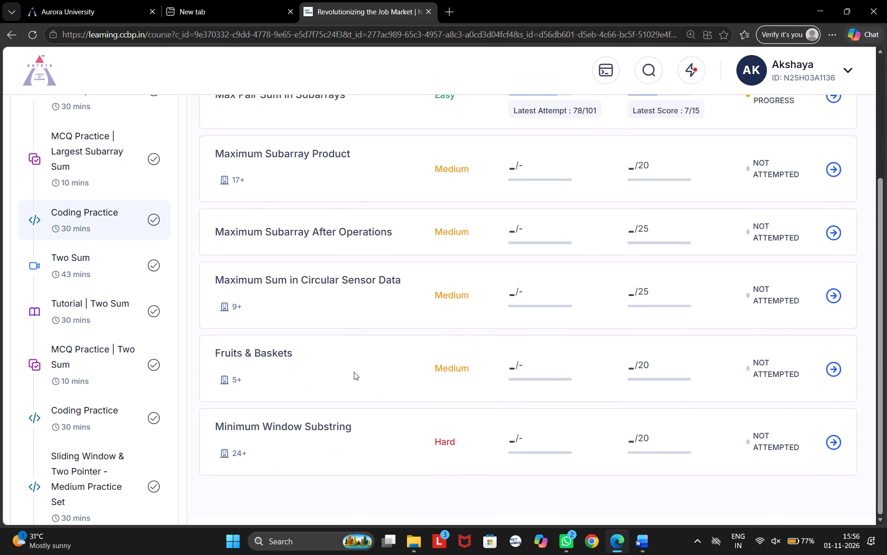
Go to the Coding Practice set in the Hashing lessons of Module I and open the Match Customers with Experts question.
scroll(120, 369, "up", 9)
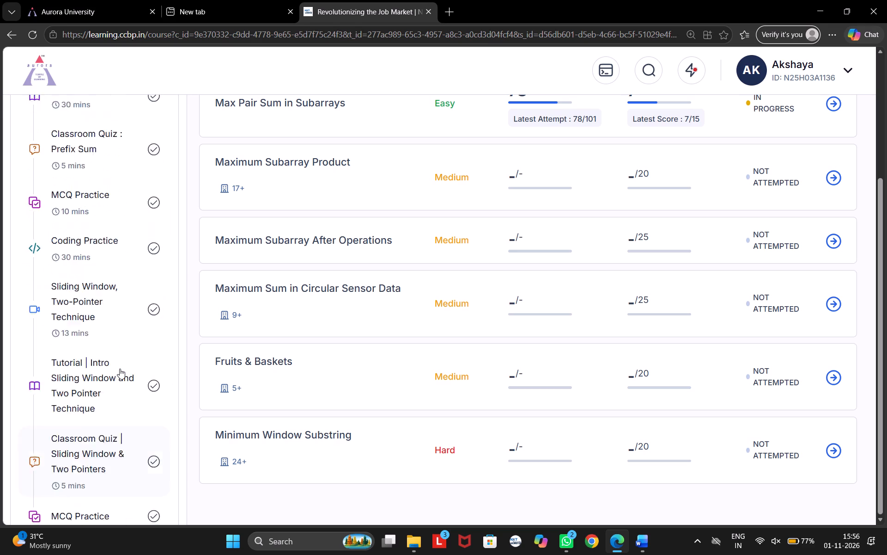
scroll(120, 369, "up", 3)
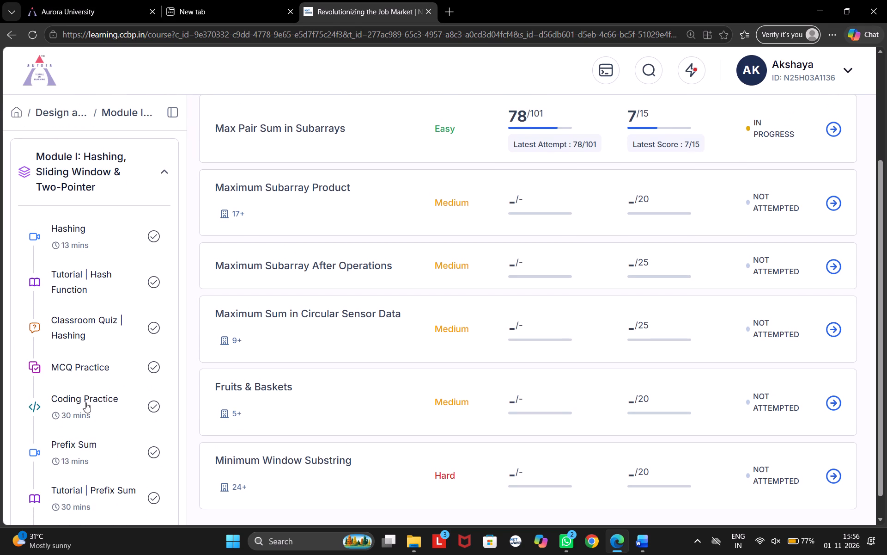
left_click(92, 402)
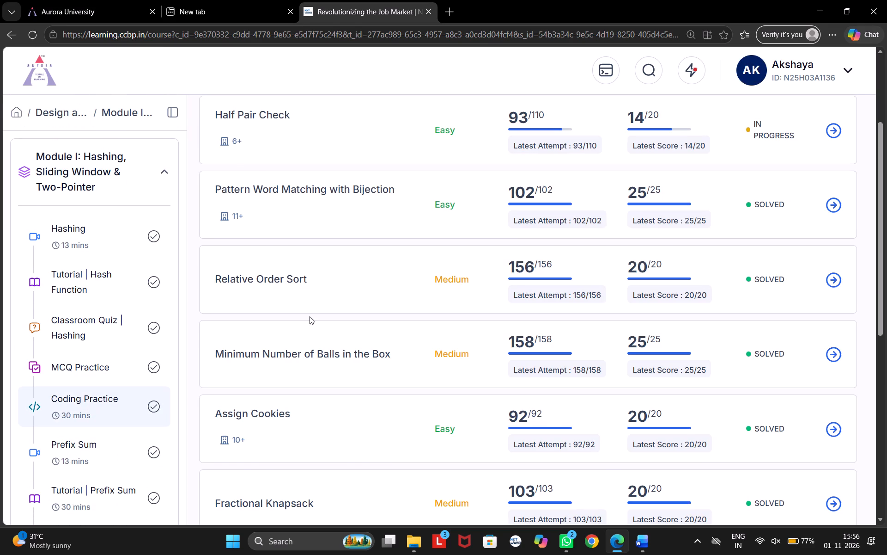
scroll(310, 316, "up", 7)
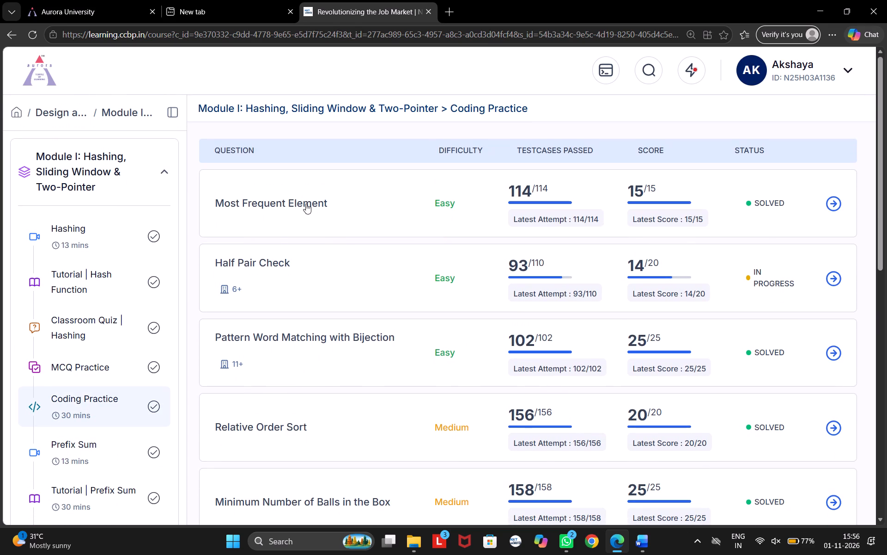
scroll(307, 348, "down", 4)
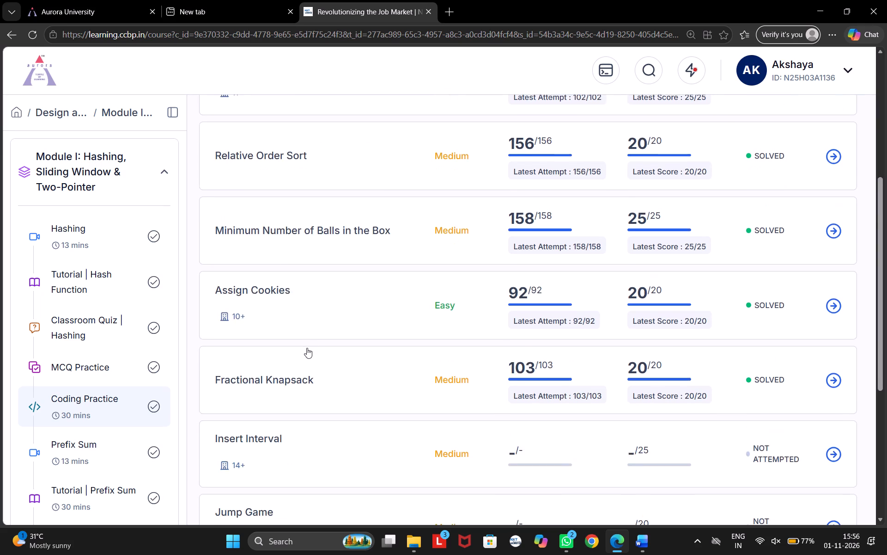
scroll(307, 348, "down", 5)
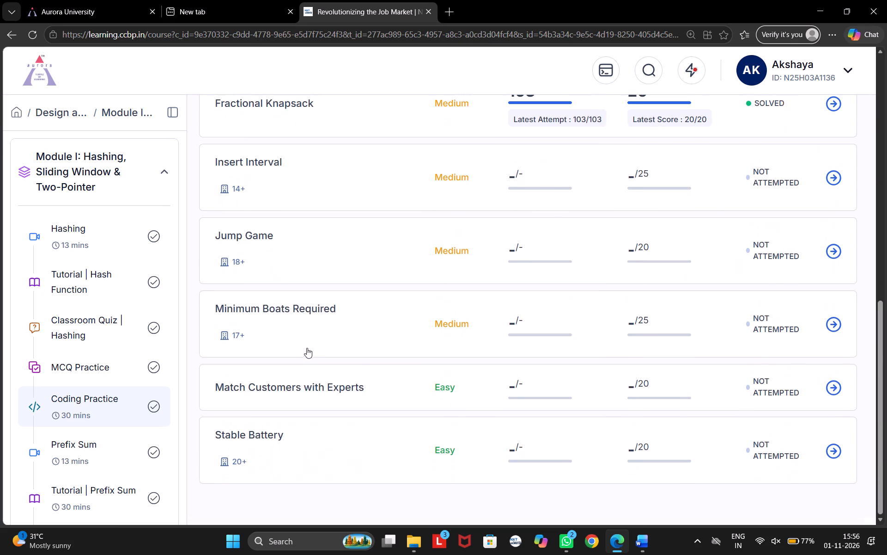
left_click(465, 391)
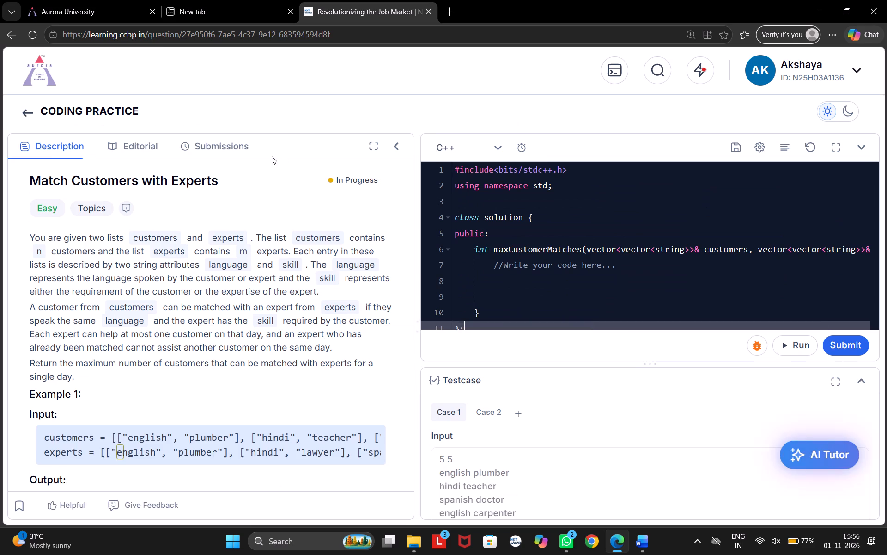
Replace the Match Customers with Experts starter code with the Editorial's CPP code implementation from the O(m + n) approach.
left_click(490, 271)
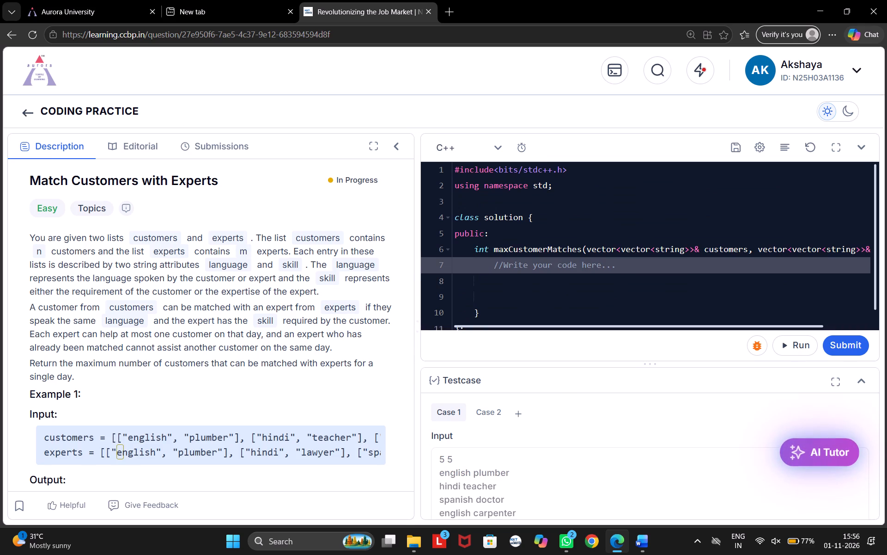
key("ctrl+a")
key("BackSpace")
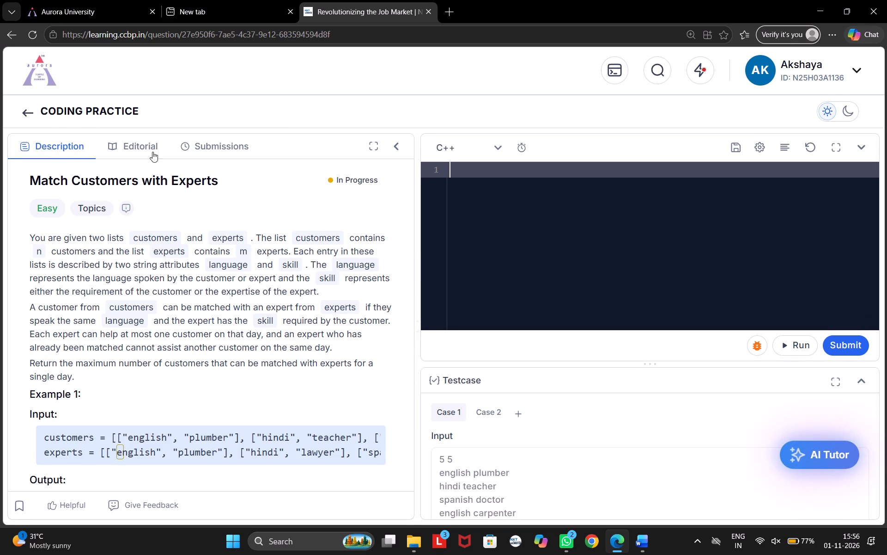
left_click(134, 149)
scroll(209, 327, "down", 6)
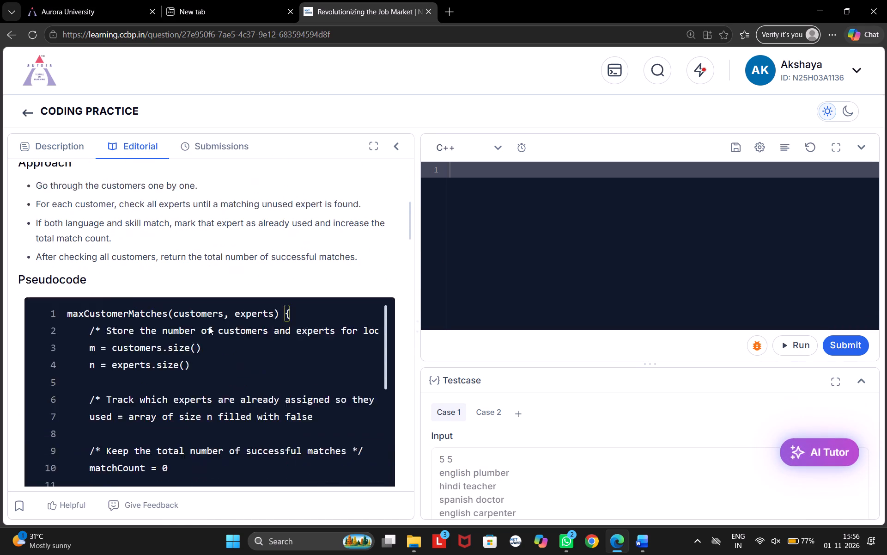
scroll(209, 327, "down", 15)
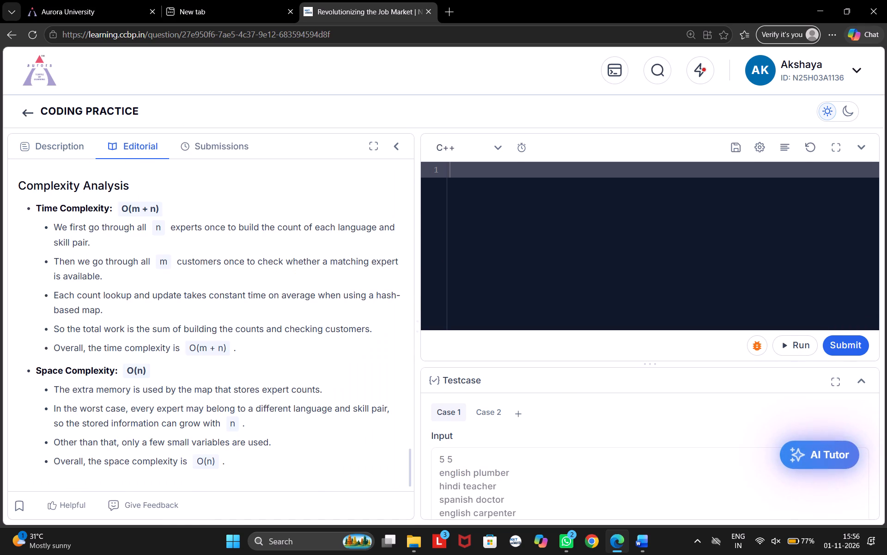
scroll(209, 327, "down", 6)
scroll(209, 327, "up", 5)
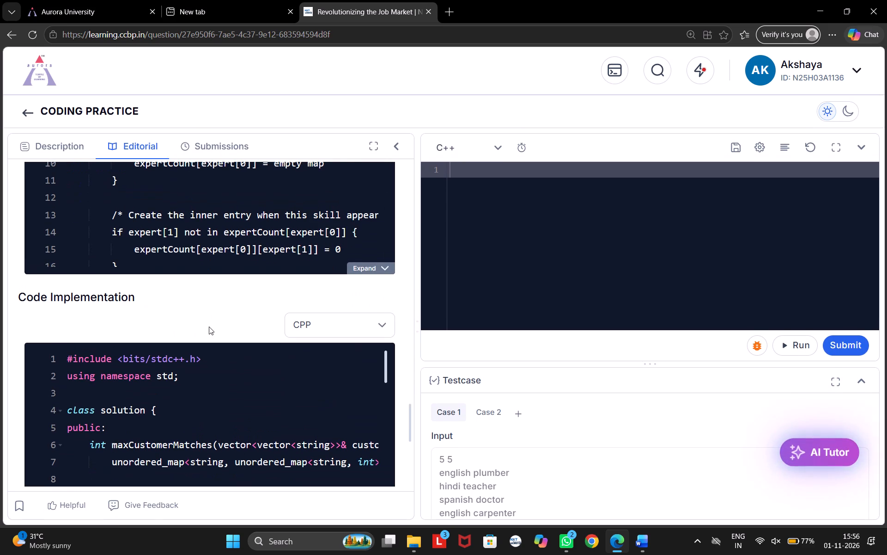
left_click(251, 389)
key("ctrl+a")
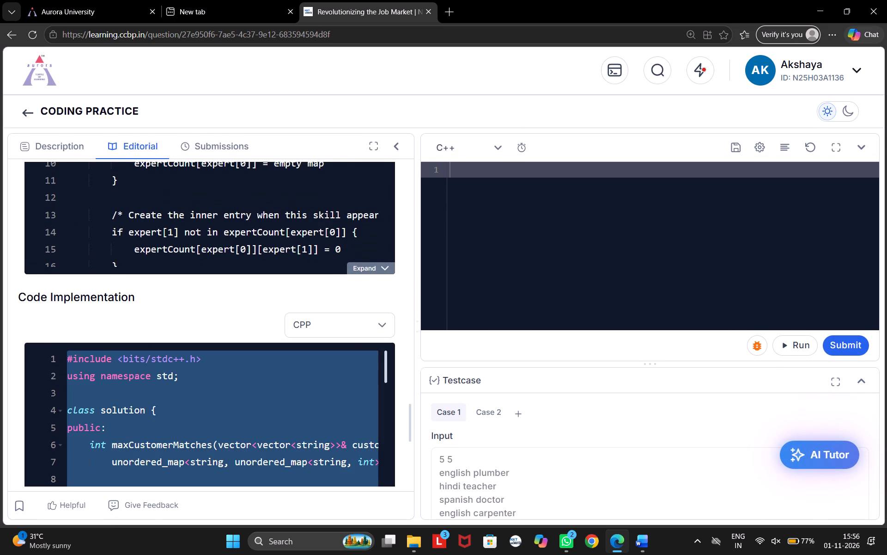
key("ctrl+c")
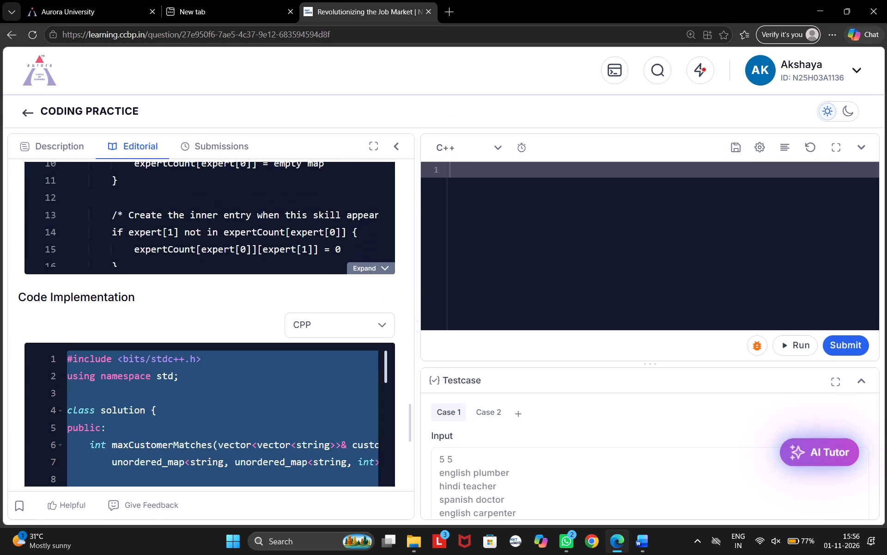
left_click(571, 270)
key("ctrl+v")
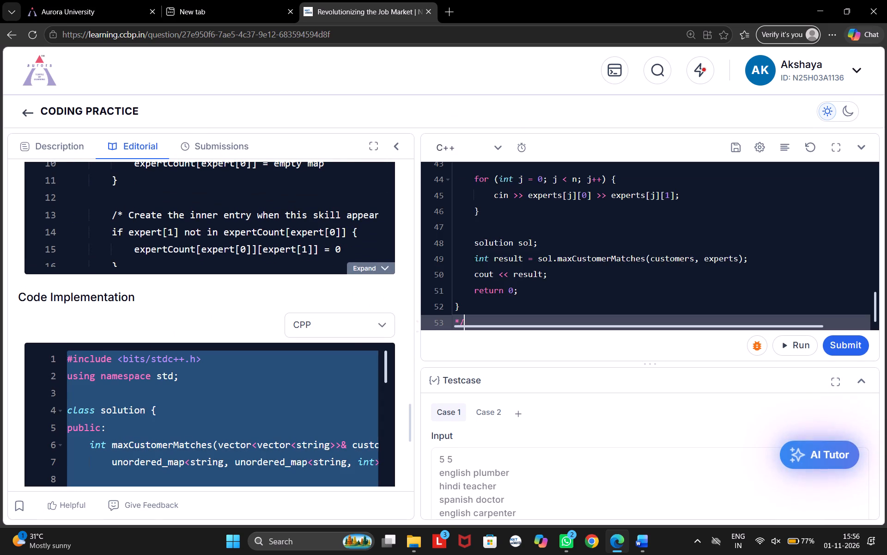
Run the Match Customers with Experts code against the sample test cases and submit it.
left_click(796, 349)
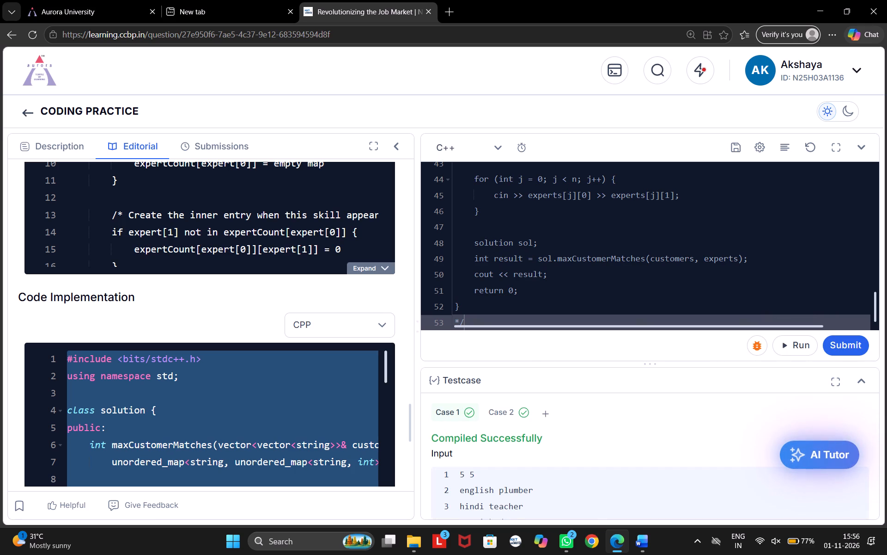
left_click(847, 351)
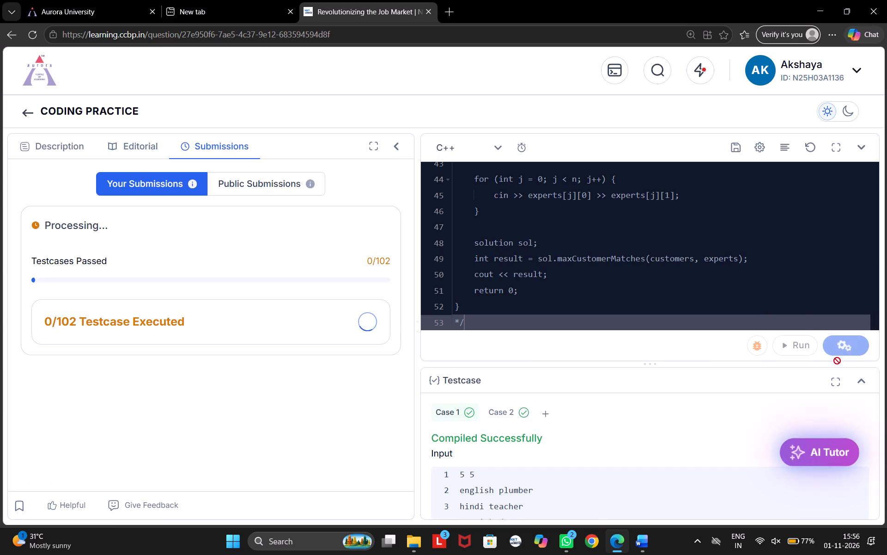
Leave the Match Customers with Experts question, saving the code.
left_click(26, 110)
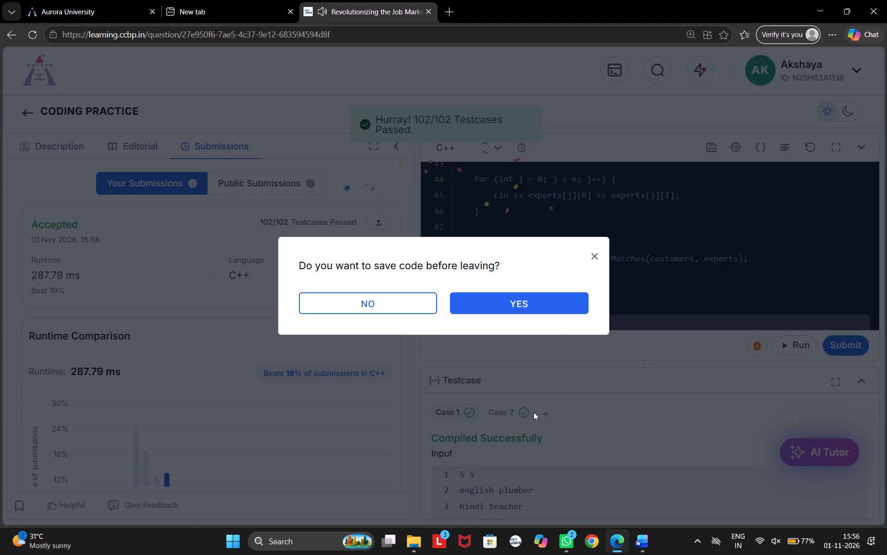
left_click(547, 306)
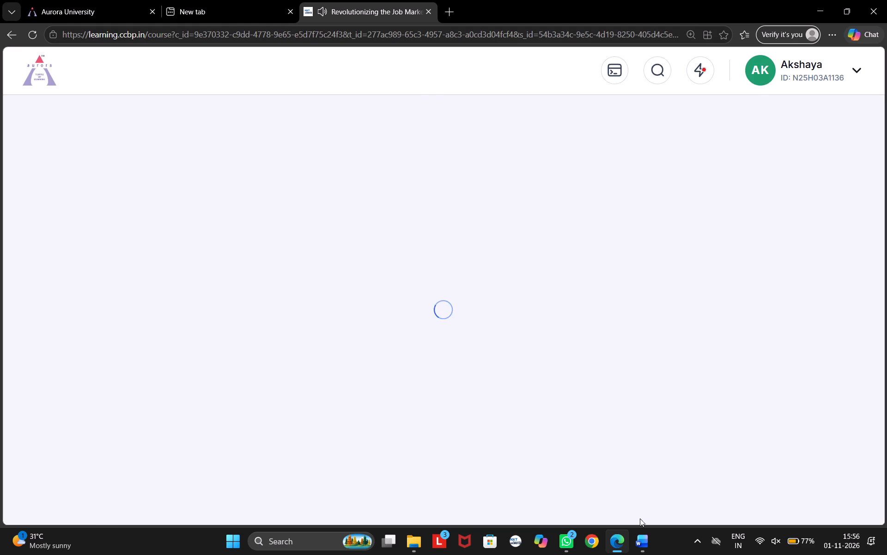
Switch to the Word lab report and review its problem sections and existing screenshots, ending at the first page.
left_click(640, 542)
scroll(437, 386, "down", 2)
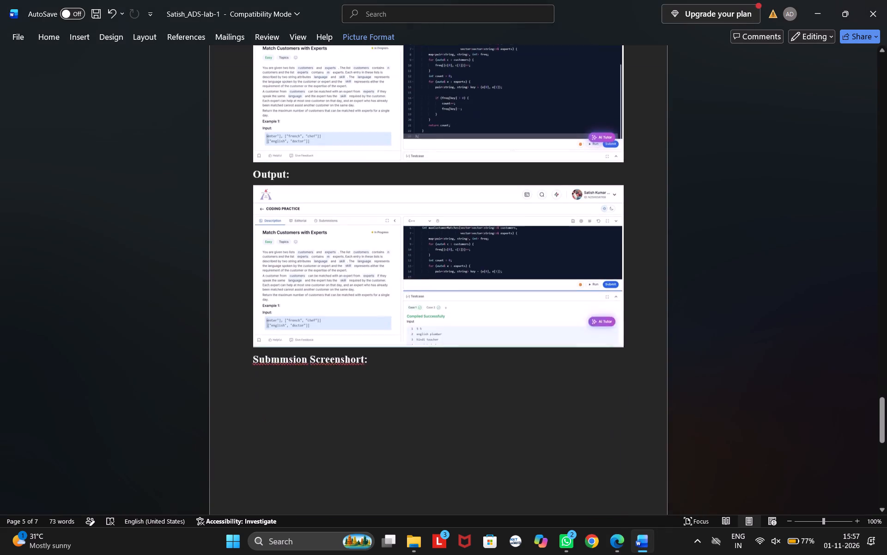
scroll(437, 386, "down", 7)
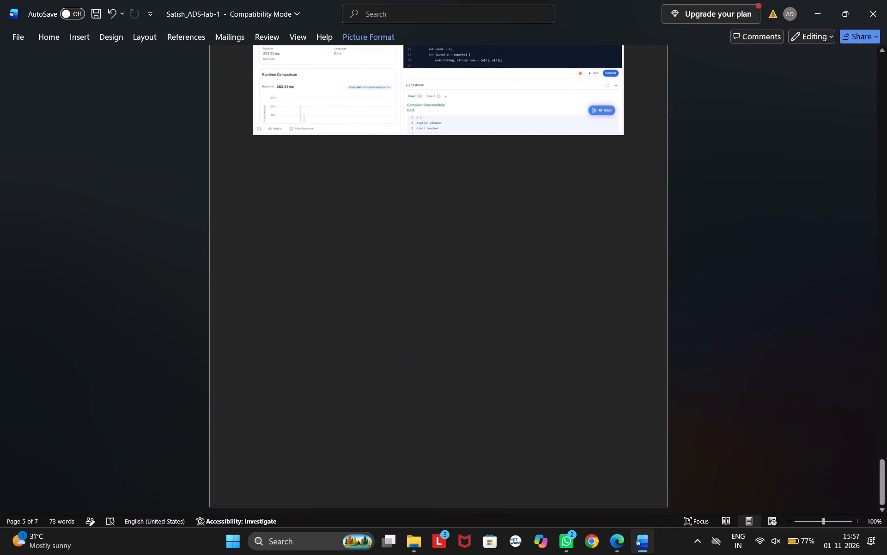
scroll(437, 386, "down", 3)
scroll(437, 386, "up", 2)
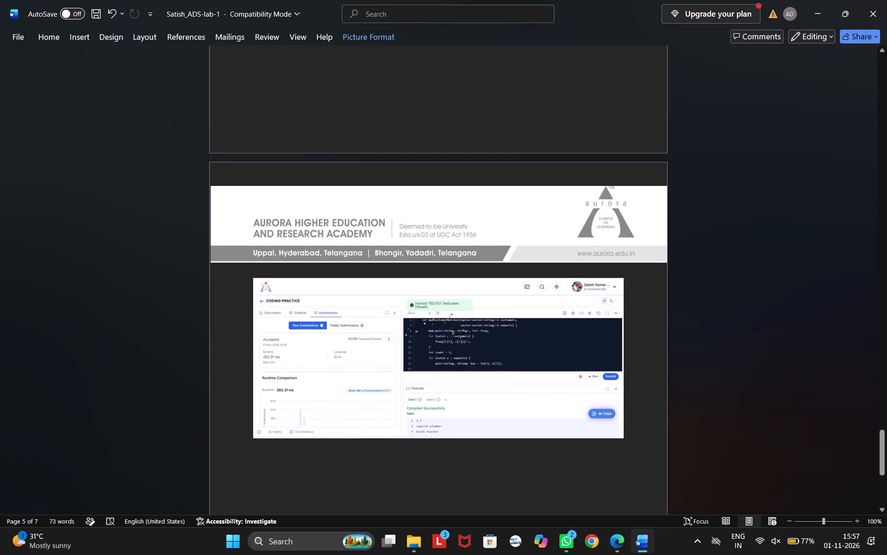
scroll(437, 386, "up", 20)
scroll(437, 386, "up", 20)
scroll(437, 386, "up", 1)
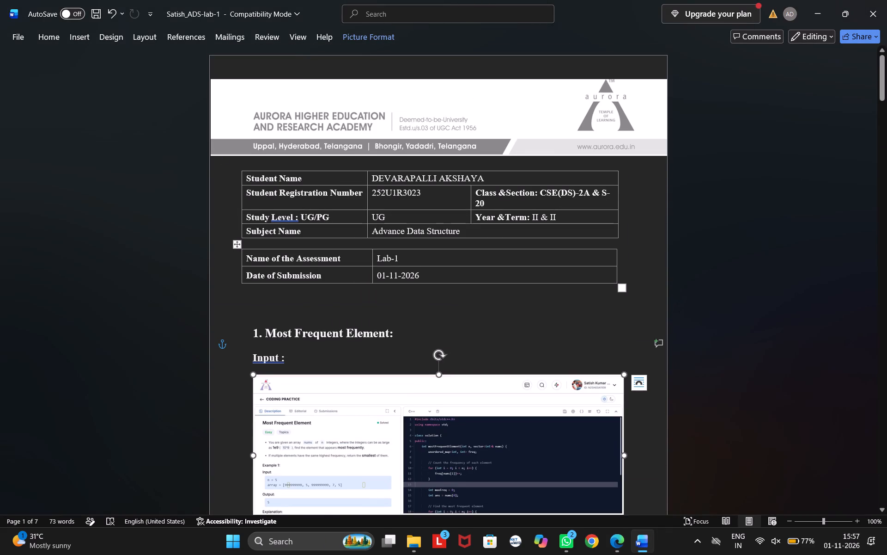
Switch to Edge and open the Most Frequent Element question from Module I's Coding Practice list.
left_click(617, 543)
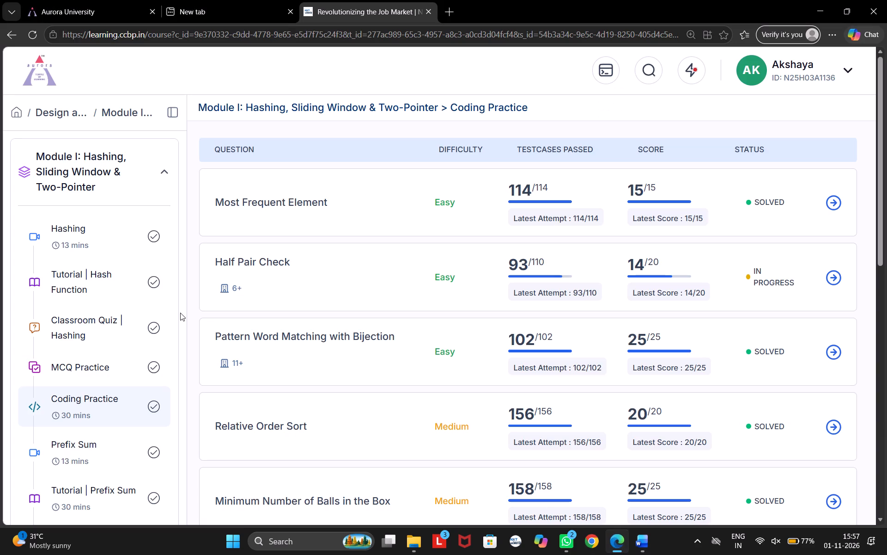
scroll(395, 305, "up", 4)
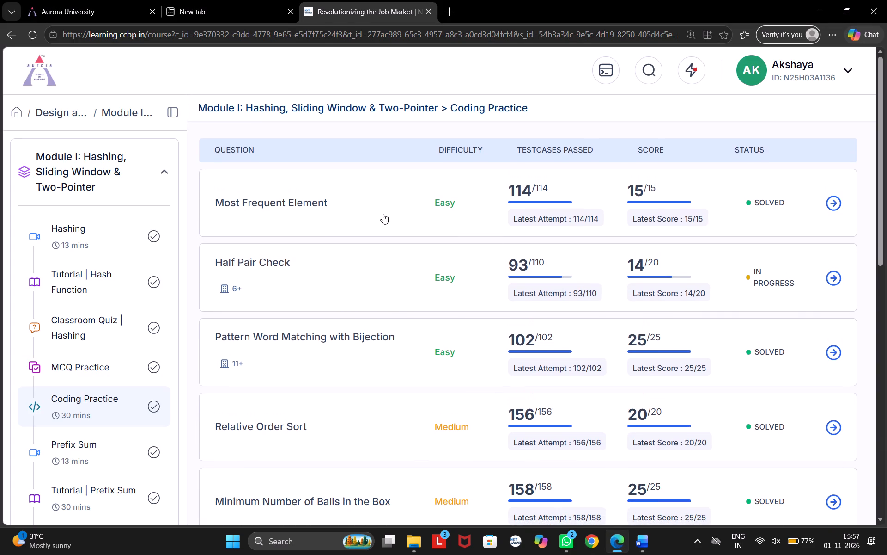
left_click(383, 214)
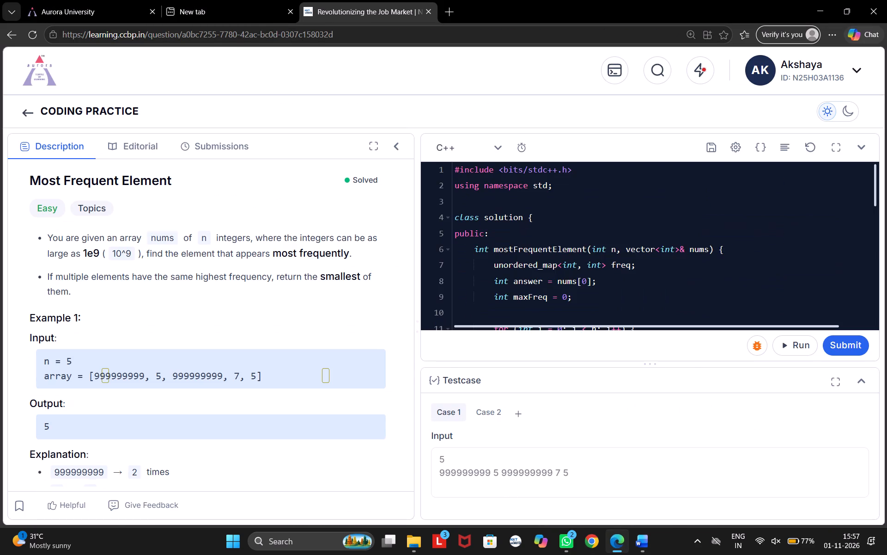
Replace the old picture under Input of Most Frequent Element in the Word report with a new screenshot of the question's browser window.
scroll(481, 408, "up", 2)
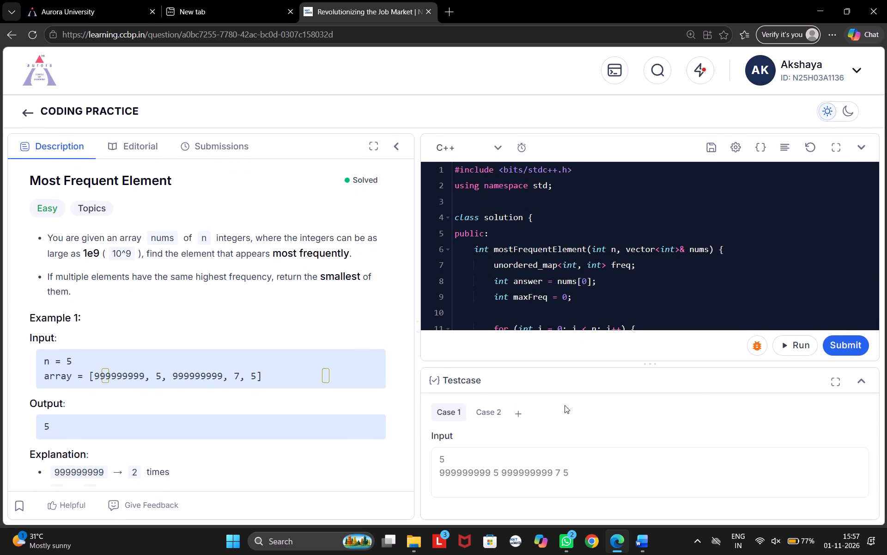
key("shift+super+s")
left_click(565, 405)
left_click(650, 548)
scroll(524, 441, "down", 1)
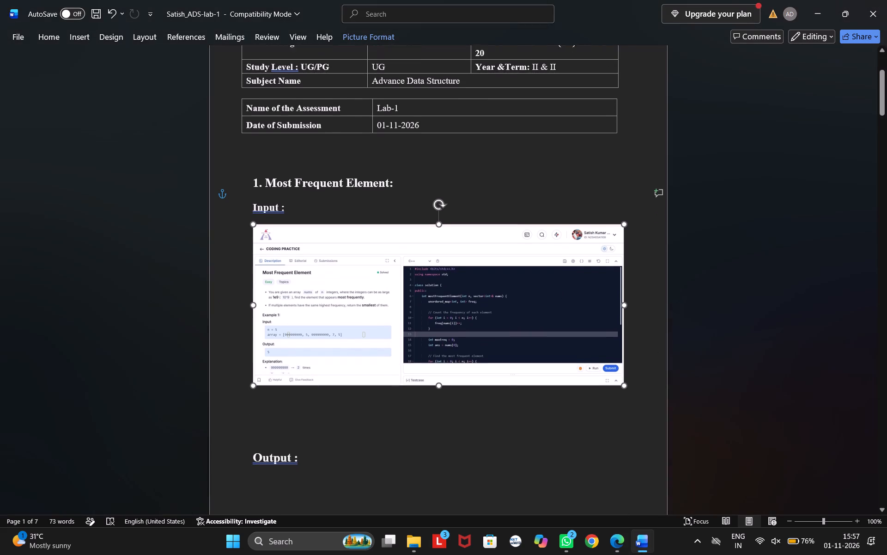
left_click(511, 339)
key("BackSpace")
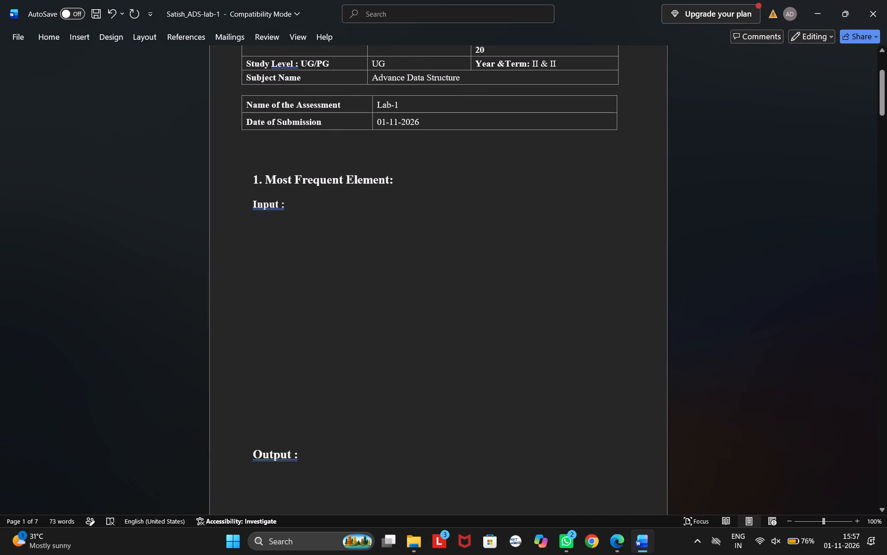
left_click(303, 208)
key("Return")
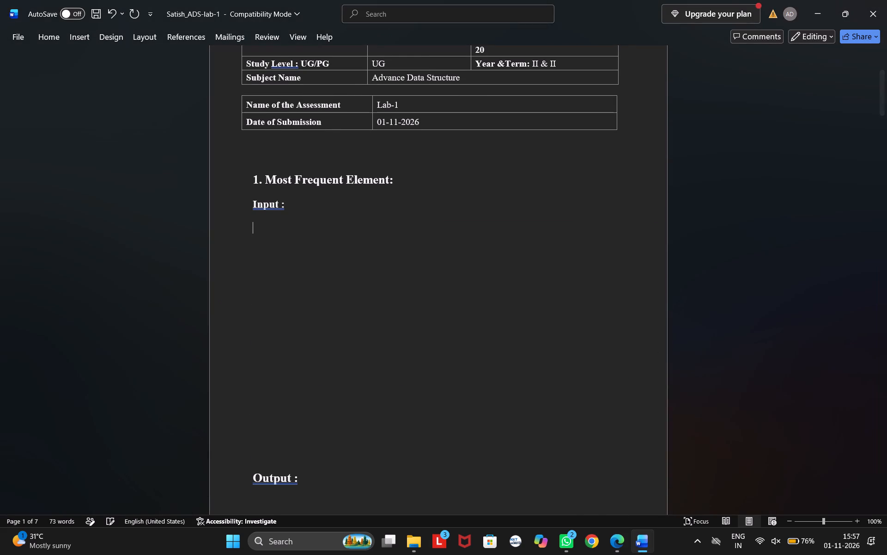
key("ctrl+v")
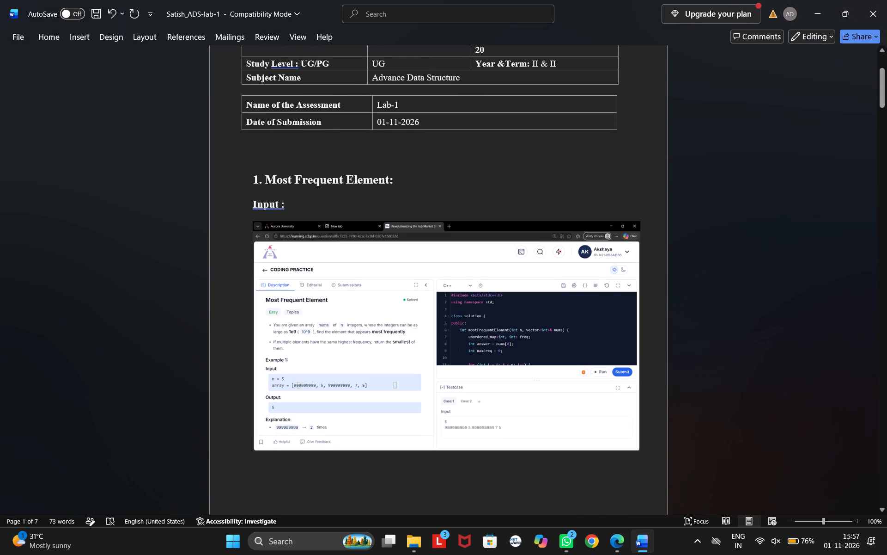
Select the report's old Most Frequent Element output picture, then run that question's code in Edge and capture the browser window with the results.
scroll(395, 342, "down", 3)
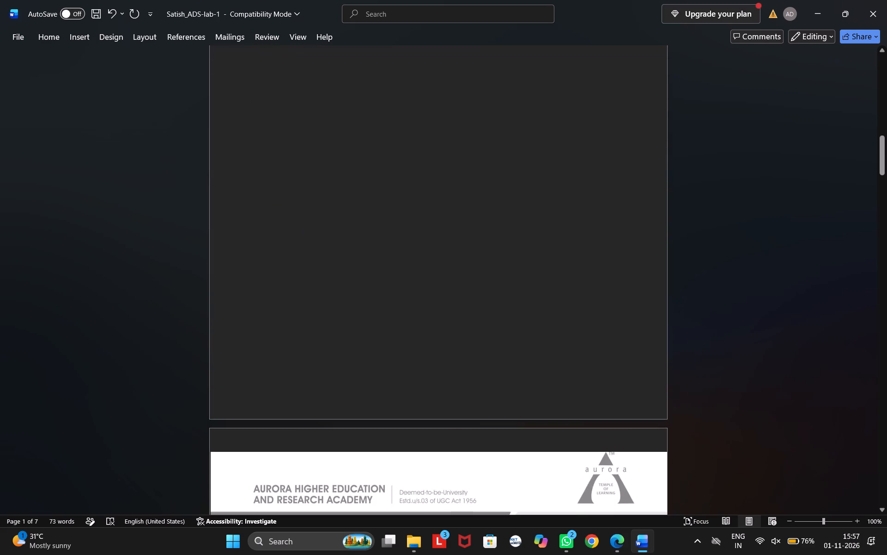
scroll(395, 342, "down", 3)
left_click(461, 258)
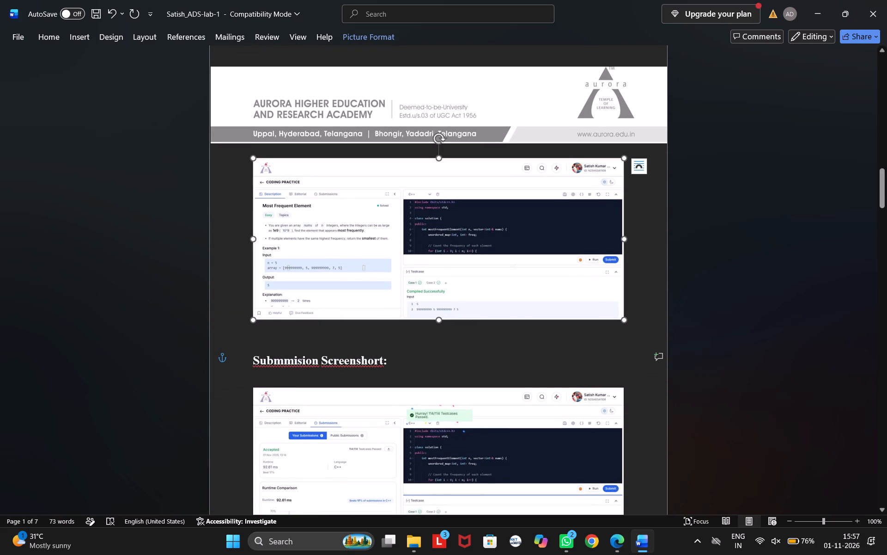
left_click(618, 542)
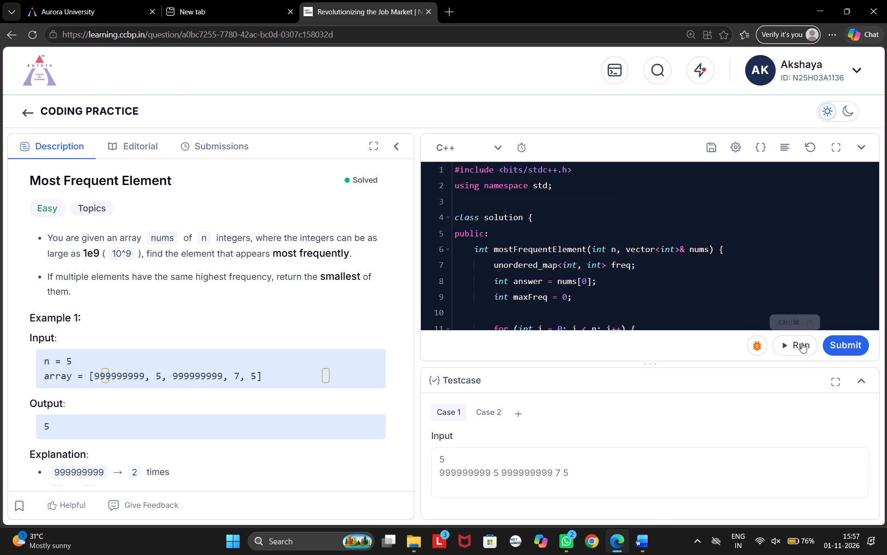
left_click(802, 343)
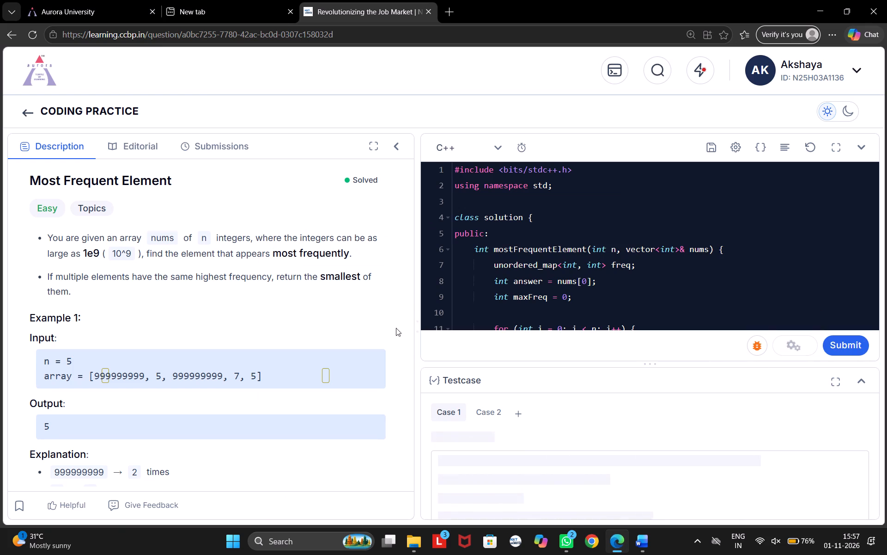
key("shift+super+s")
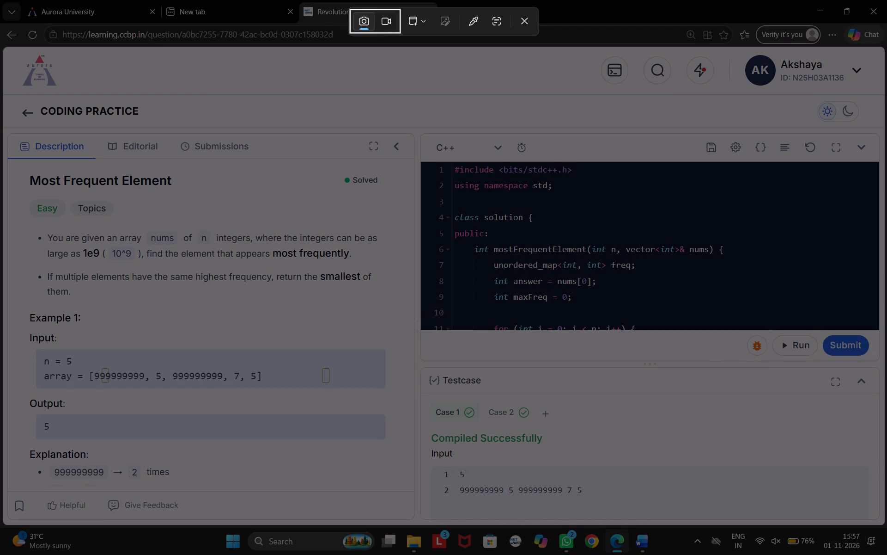
left_click(382, 304)
Delete the old output picture from the Word report and paste the new run screenshot below the Output heading of Most Frequent Element.
left_click(642, 543)
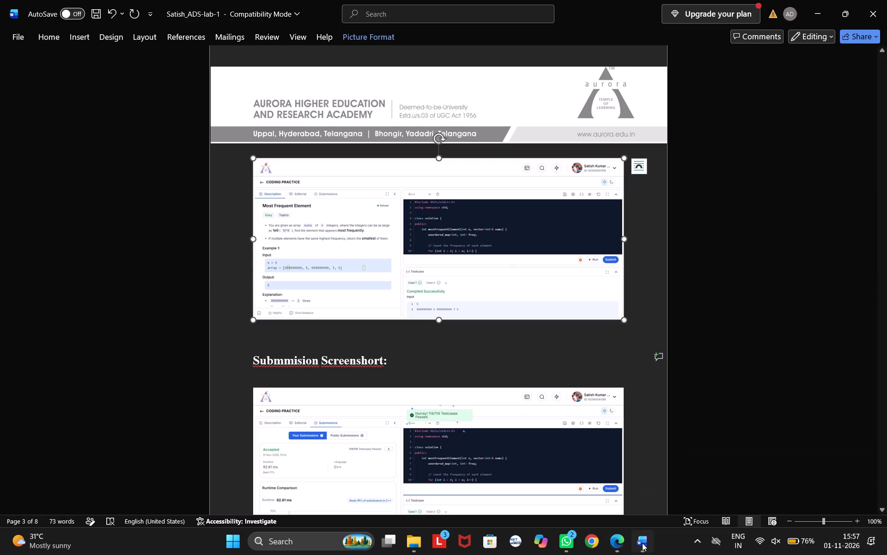
key("BackSpace")
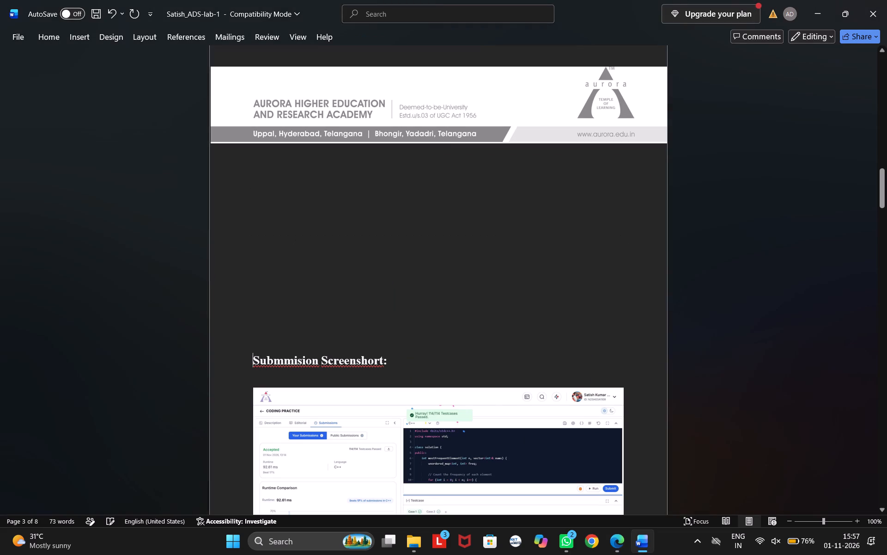
left_click(329, 195)
scroll(383, 92, "up", 1)
scroll(314, 159, "up", 1)
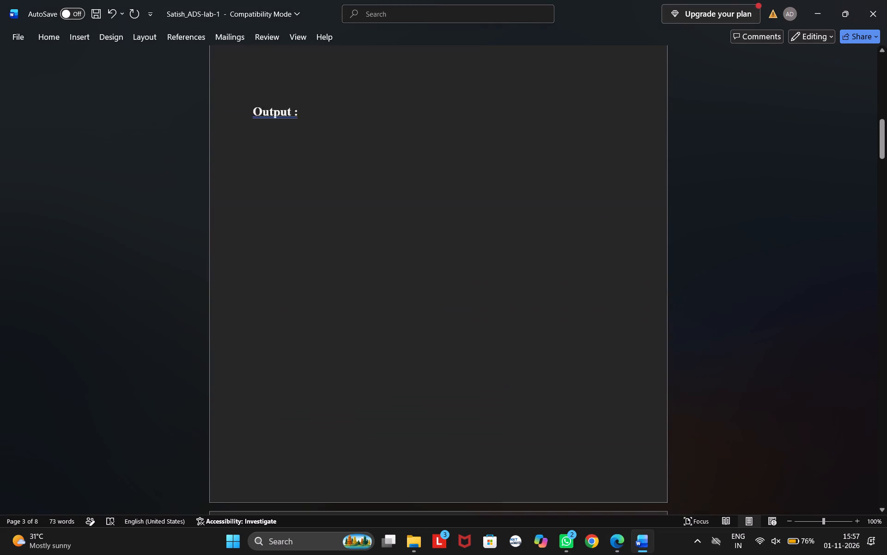
scroll(314, 159, "up", 3)
scroll(314, 159, "down", 6)
scroll(314, 159, "up", 8)
scroll(314, 159, "down", 1)
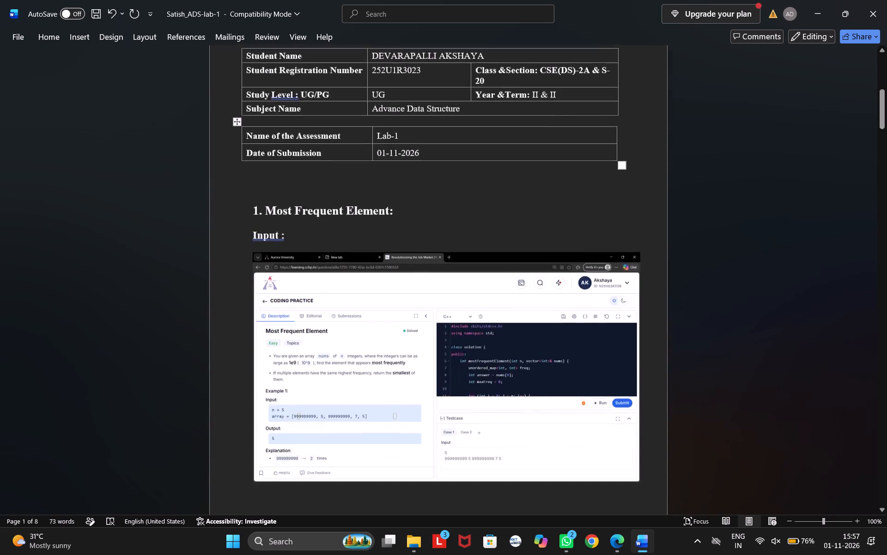
scroll(314, 159, "down", 2)
scroll(291, 372, "down", 1)
left_click(305, 222)
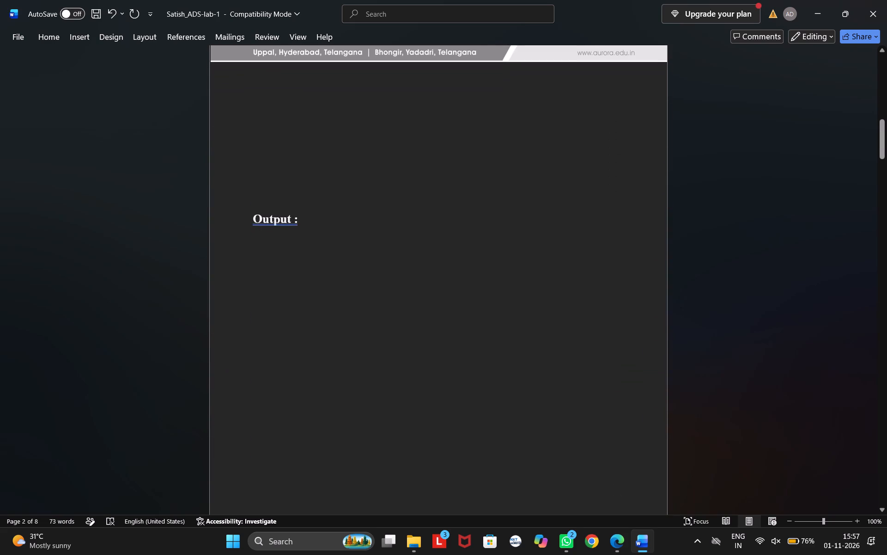
key("Return")
key("Return")
key("ctrl+v")
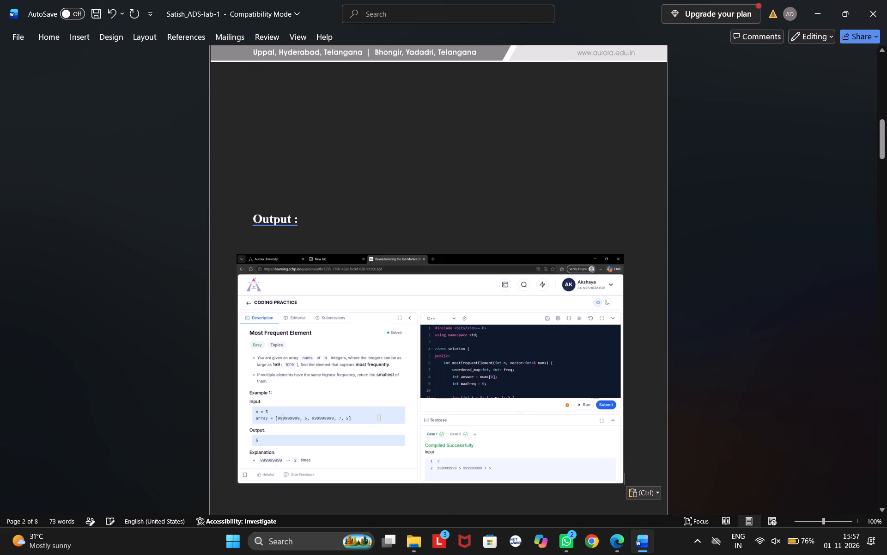
Delete the old submission picture of Most Frequent Element and add blank lines below the Submmision Screenshort heading.
scroll(356, 333, "down", 1)
scroll(394, 328, "down", 1)
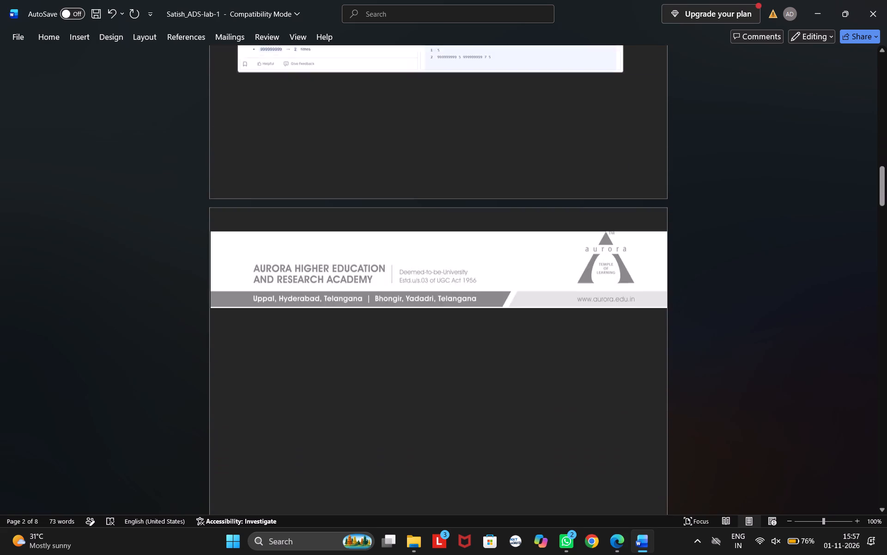
scroll(394, 328, "down", 2)
scroll(440, 339, "down", 1)
scroll(440, 339, "up", 1)
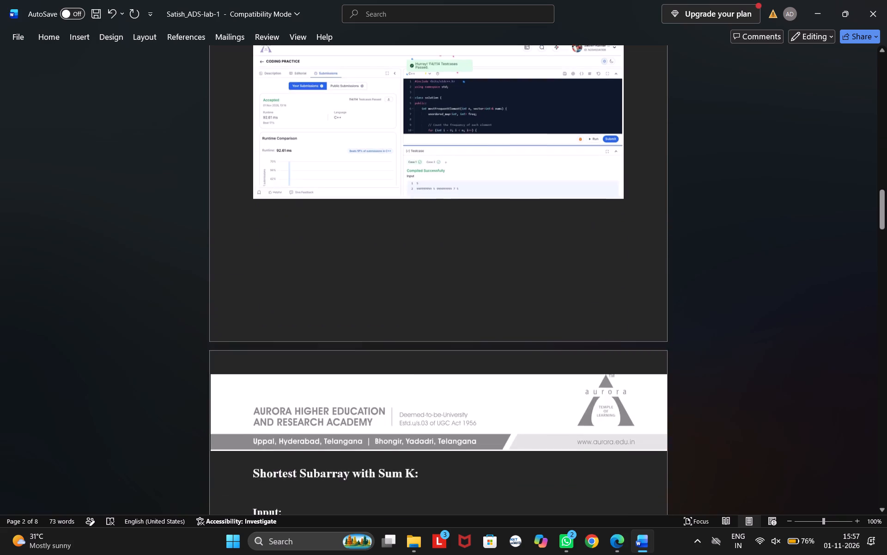
scroll(440, 339, "up", 1)
left_click(468, 235)
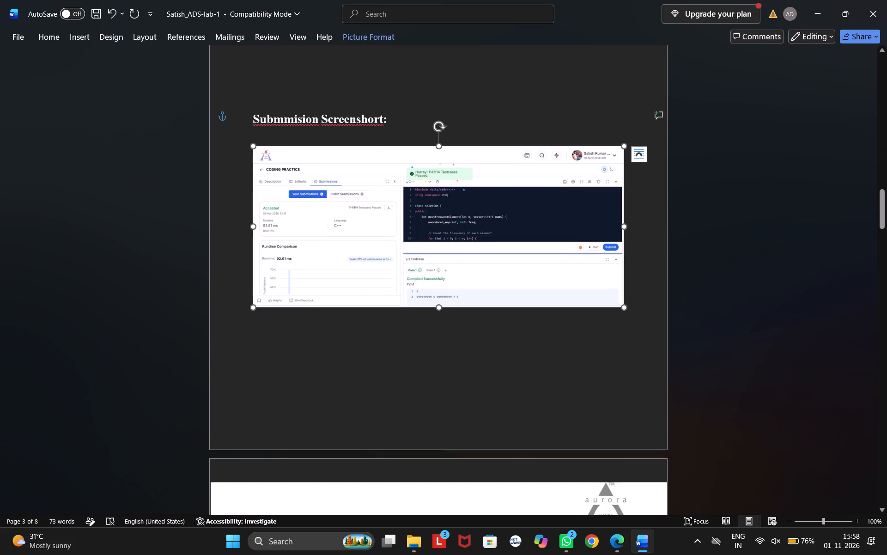
key("BackSpace")
left_click(401, 124)
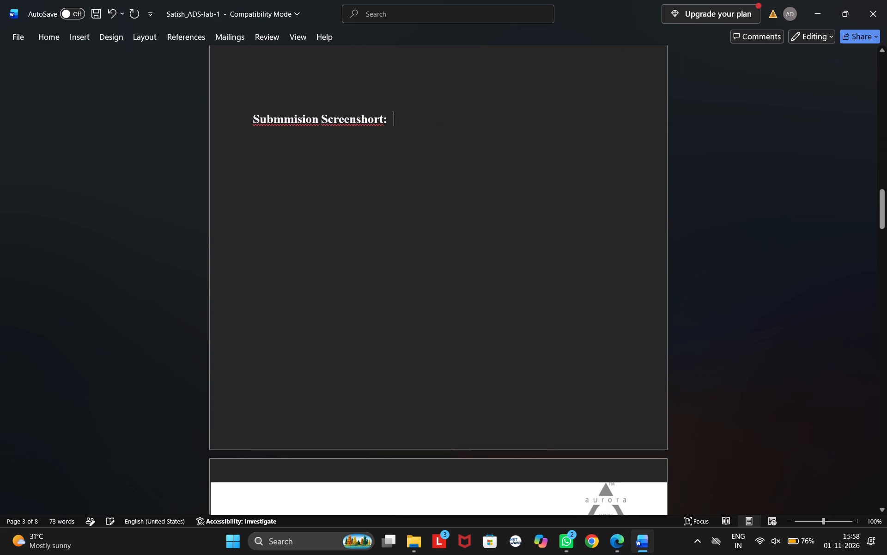
key("Return")
key("Return")
Submit the Most Frequent Element code in Edge and paste a screenshot of the submission result below the report's Submmision Screenshort heading.
left_click(620, 551)
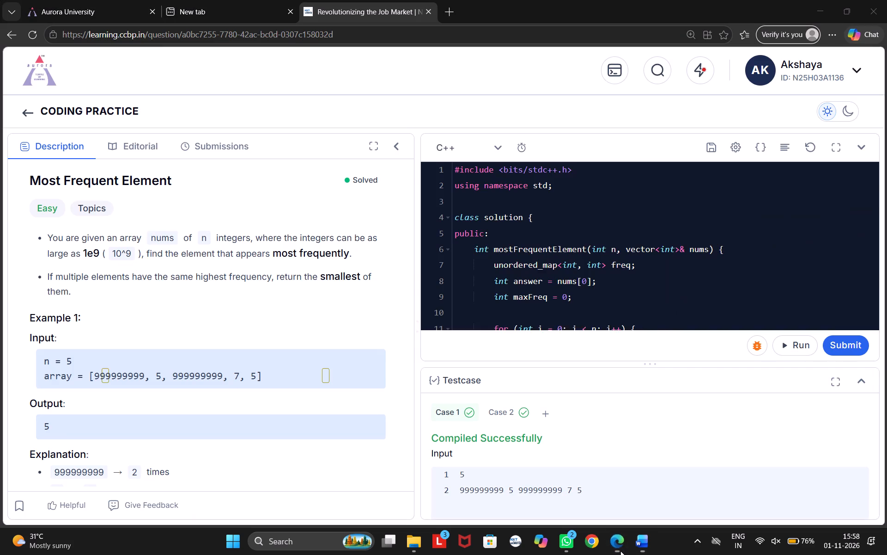
left_click(846, 354)
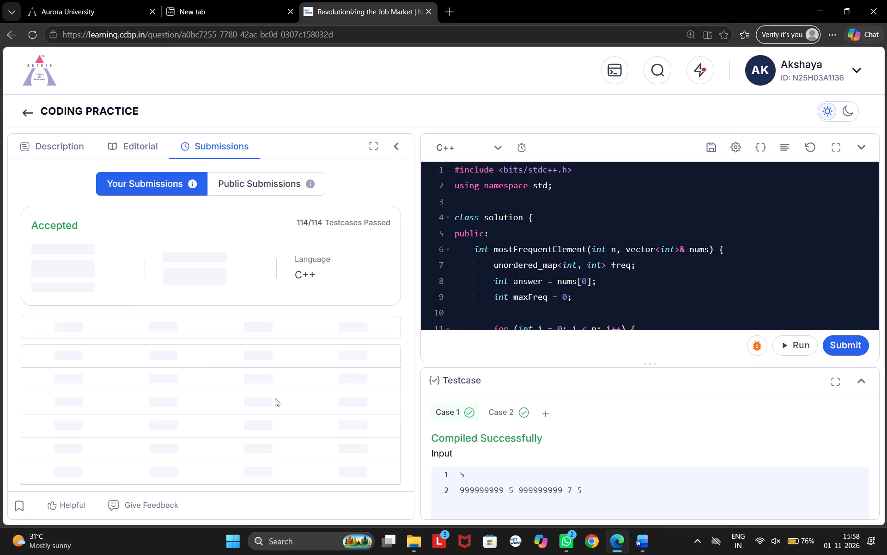
key("shift+super+s")
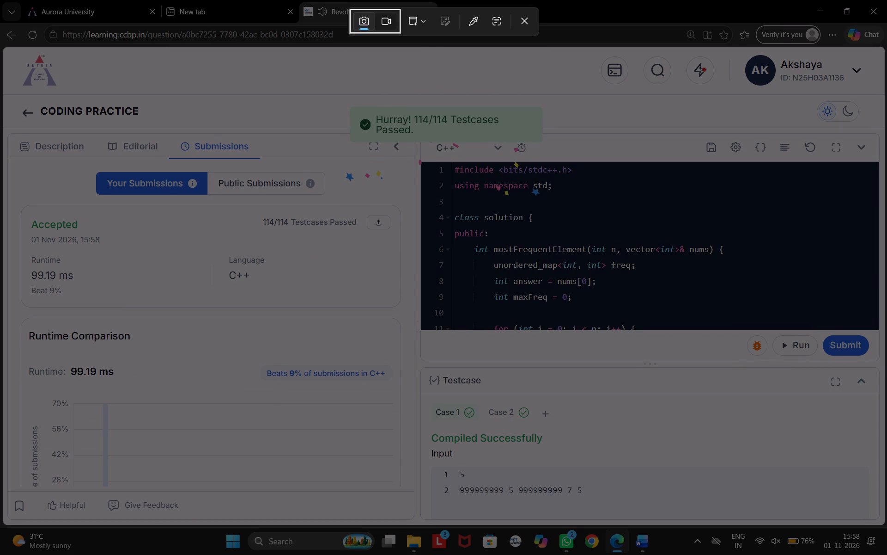
left_click(275, 398)
left_click(643, 540)
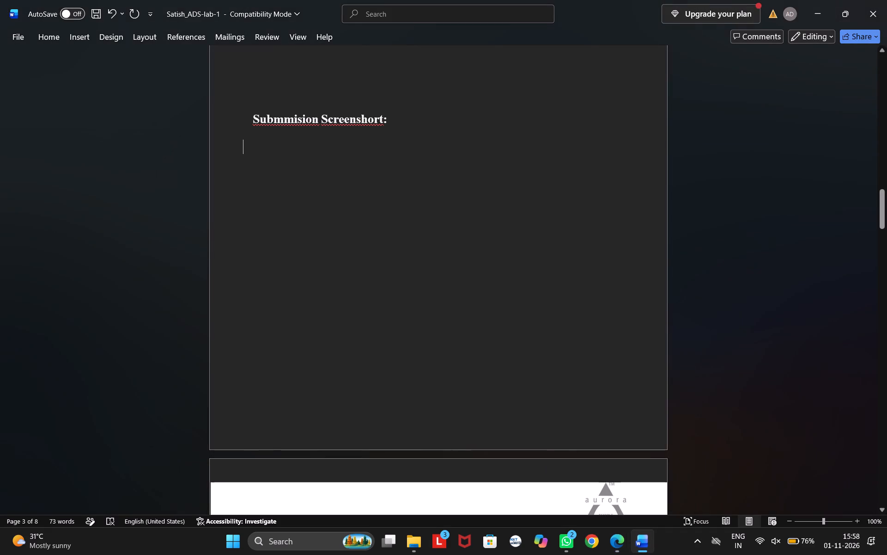
key("ctrl+v")
scroll(450, 343, "down", 2)
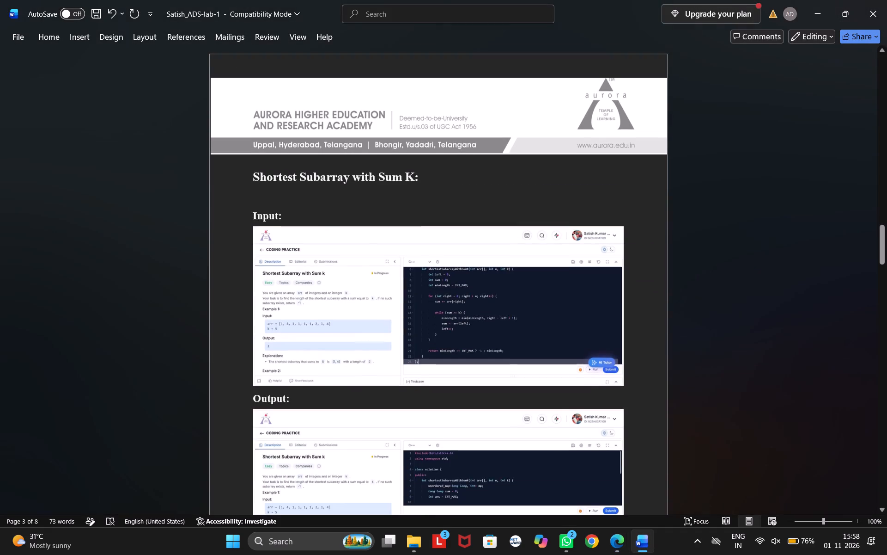
Select the report's old Shortest Subarray with Sum K input picture, then find and open that question in Edge's Coding Practice sets.
left_click(538, 294)
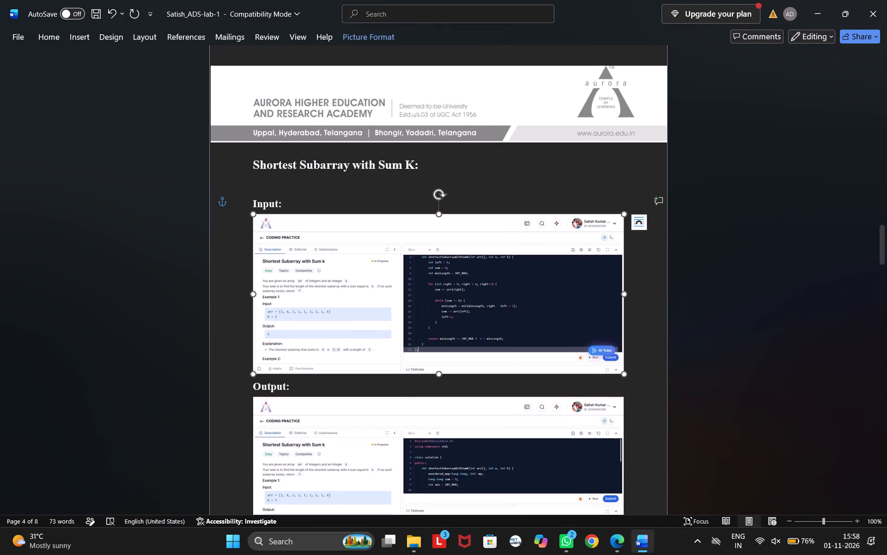
left_click(623, 537)
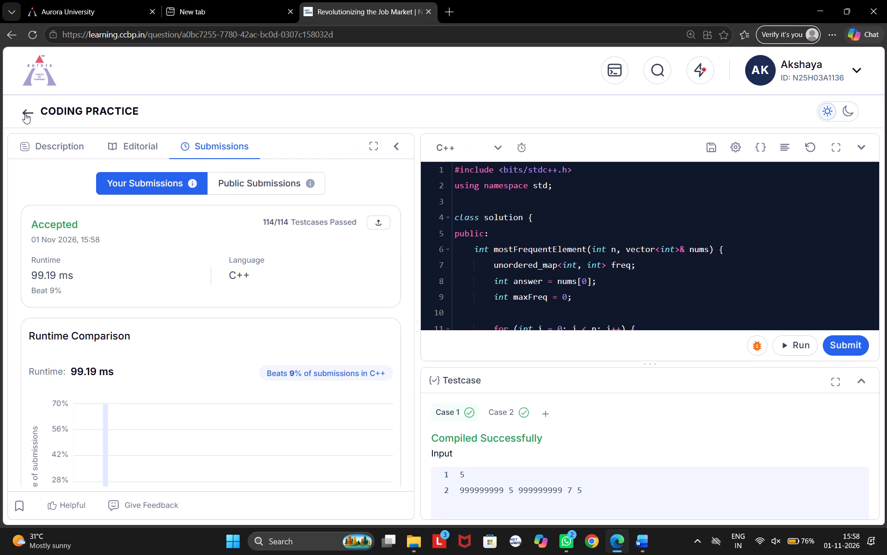
left_click(26, 114)
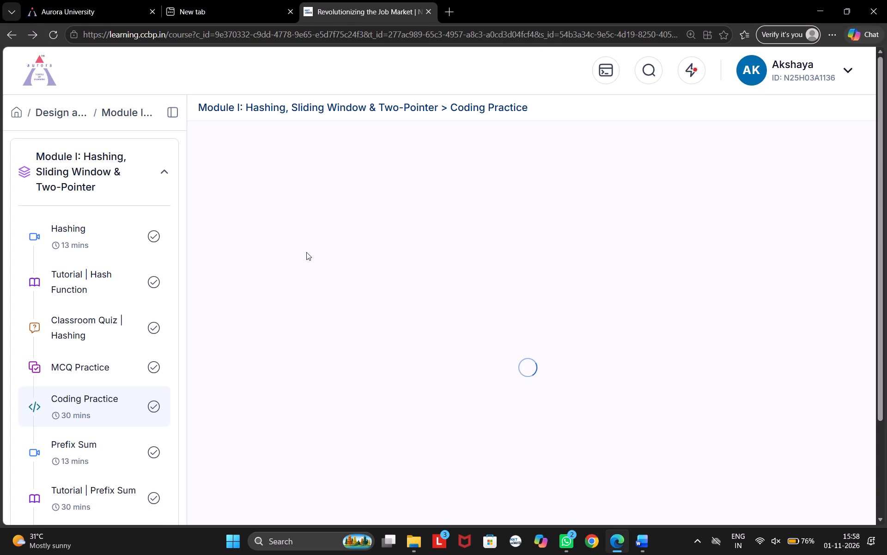
scroll(367, 332, "down", 1)
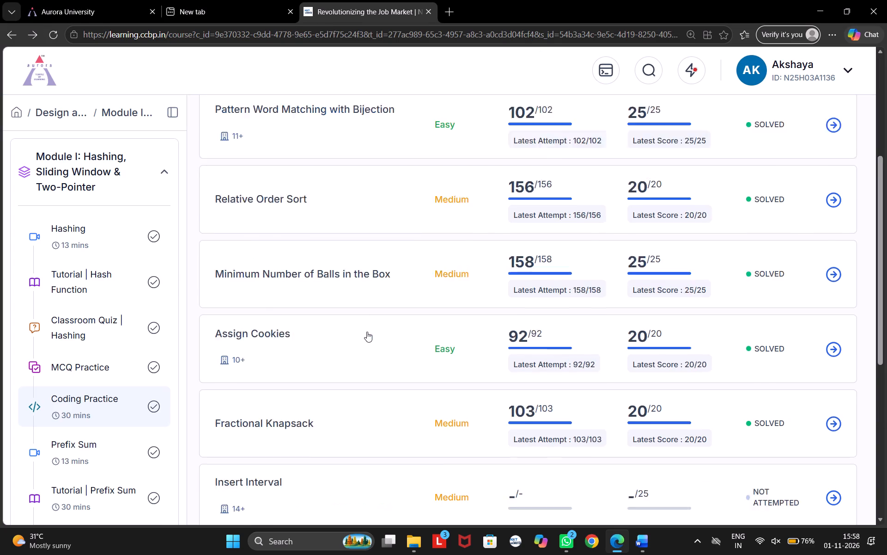
scroll(367, 332, "down", 8)
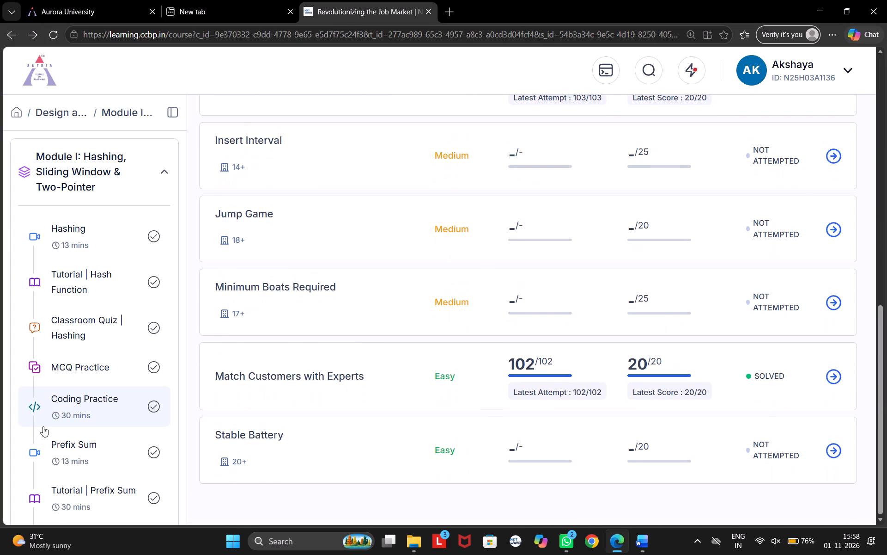
scroll(50, 429, "down", 3)
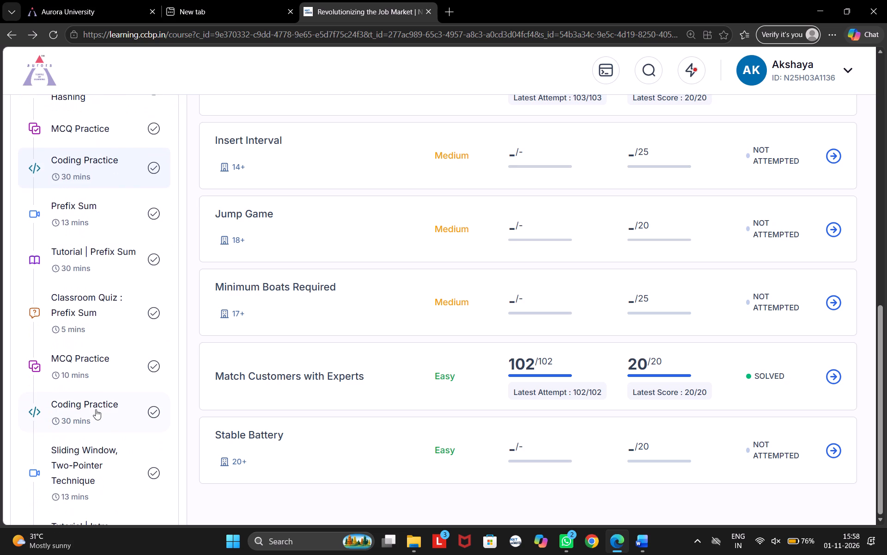
left_click(96, 409)
scroll(265, 376, "down", 3)
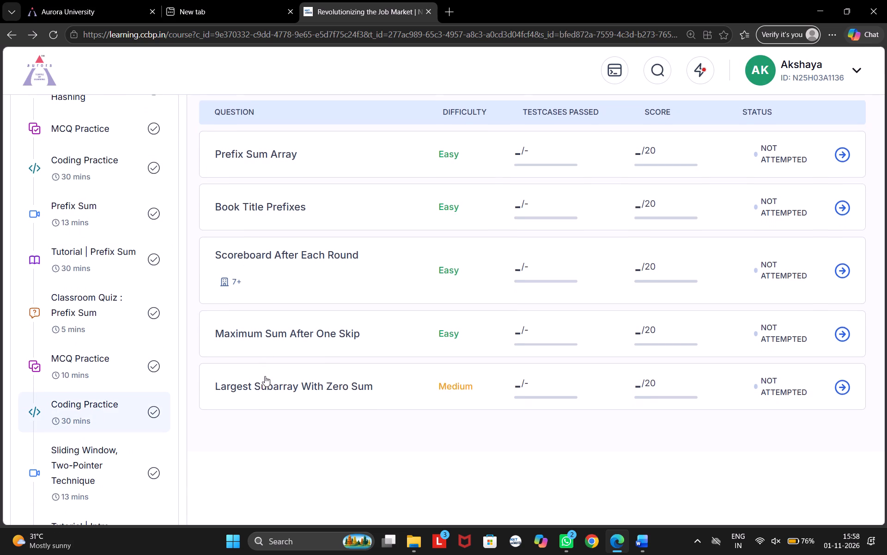
scroll(85, 407, "down", 1)
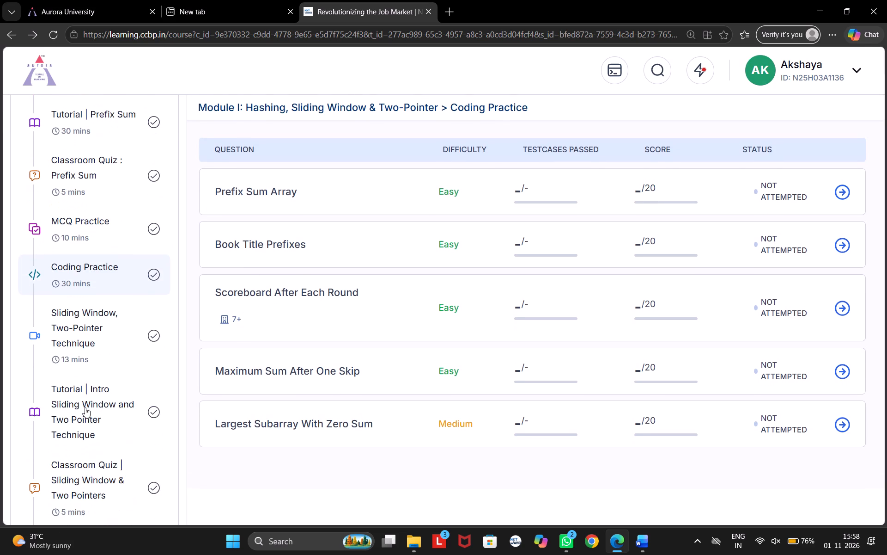
scroll(85, 407, "down", 2)
left_click(116, 479)
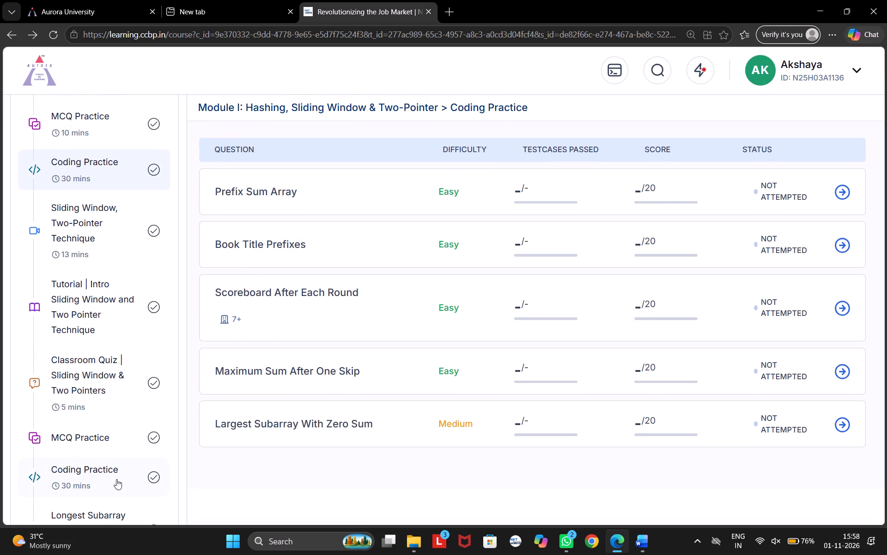
scroll(273, 390, "down", 3)
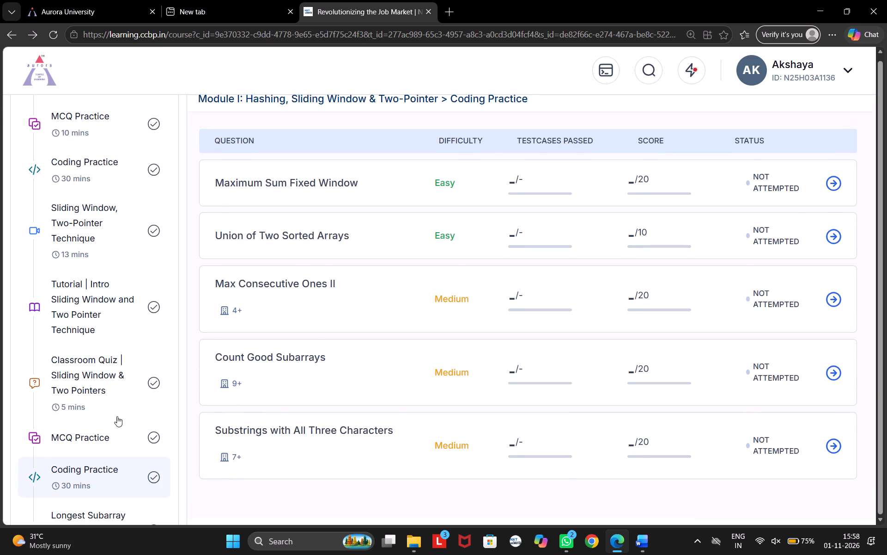
scroll(59, 443, "down", 4)
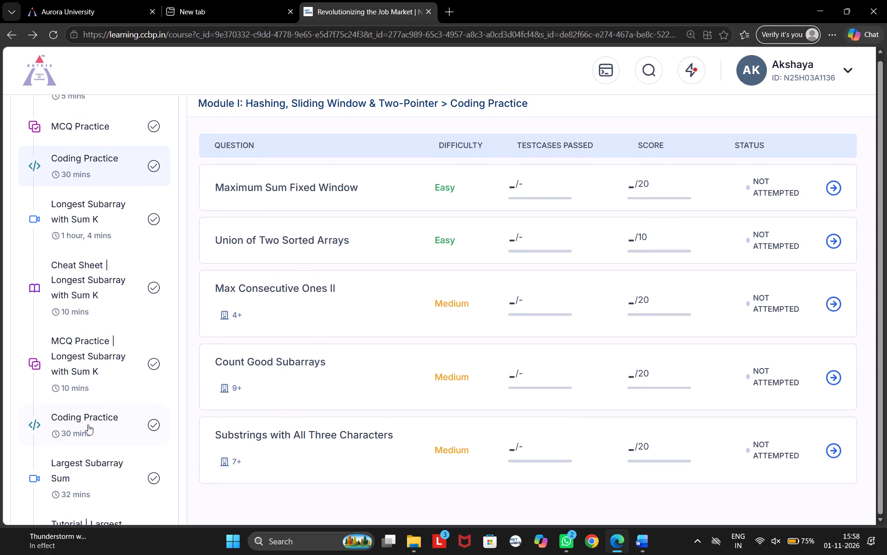
left_click(101, 417)
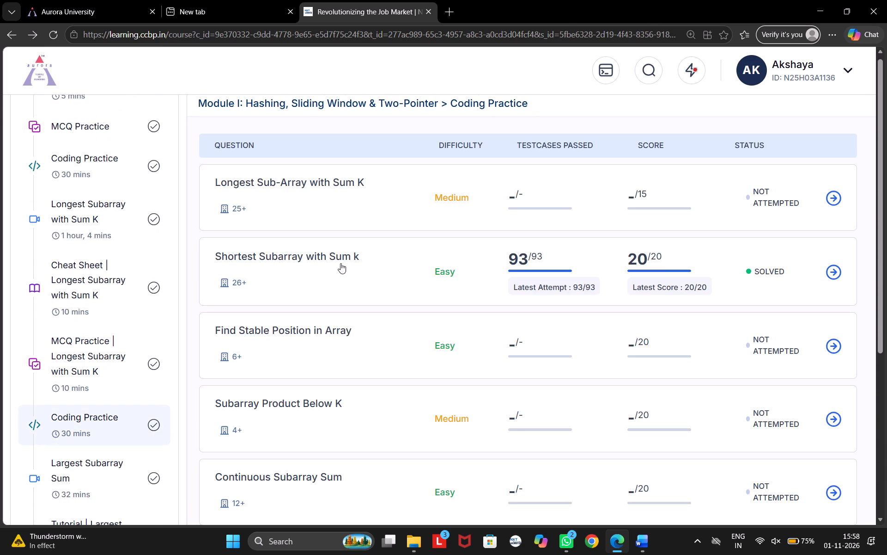
left_click(340, 263)
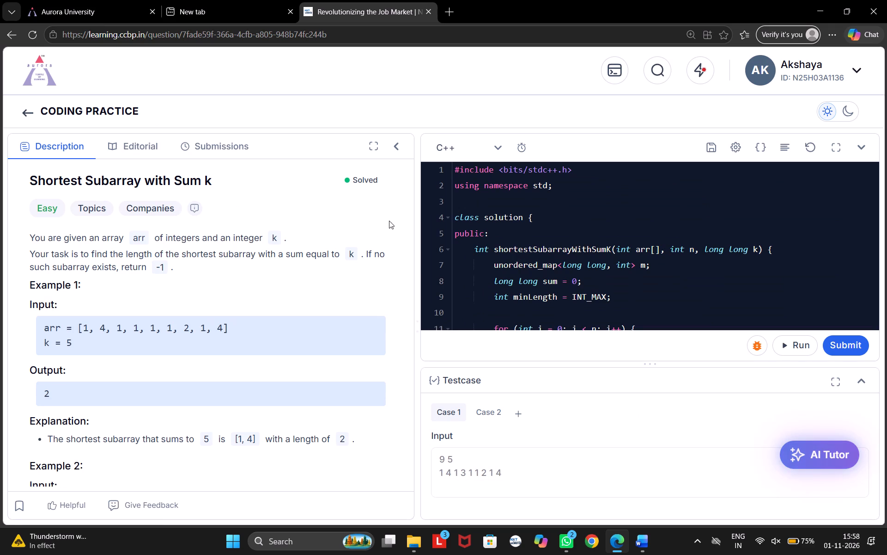
Capture the Shortest Subarray with Sum k question window and replace the old picture below the Word report's Input heading with it.
key("shift+super+s")
left_click(405, 211)
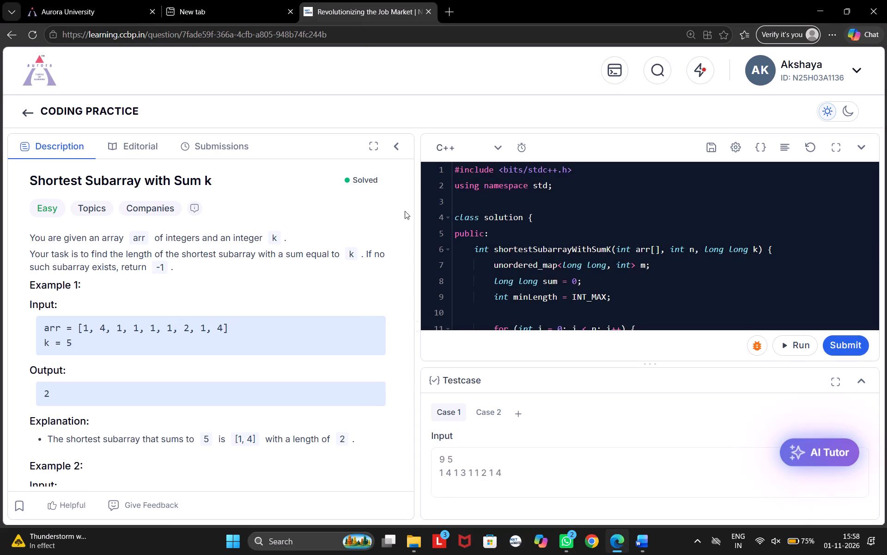
left_click(648, 546)
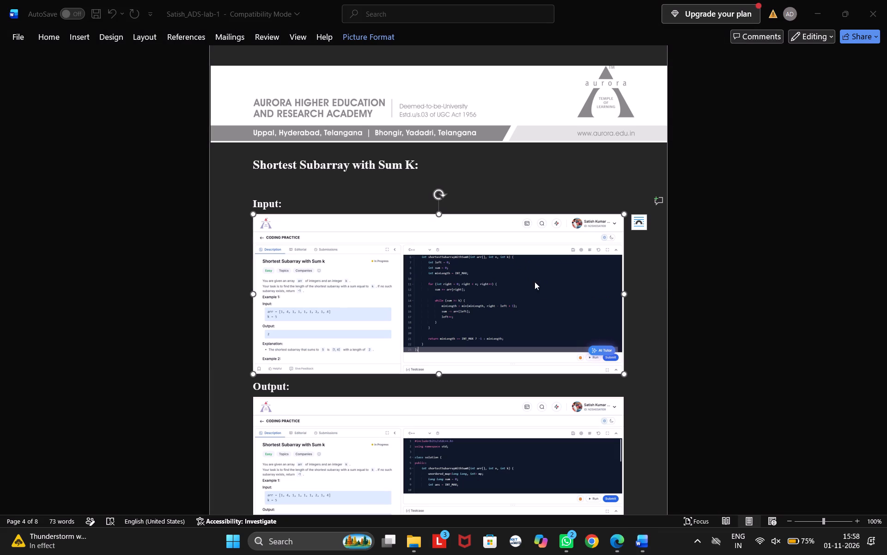
key("BackSpace")
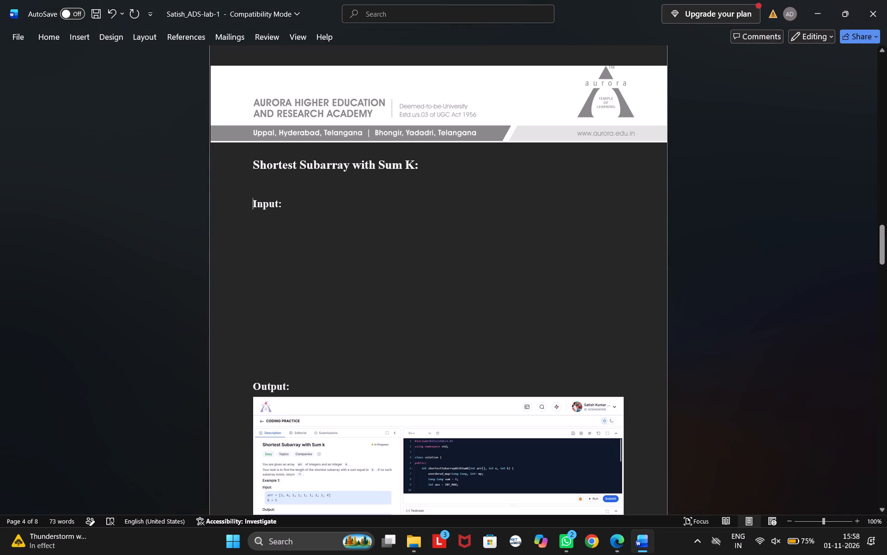
left_click(299, 205)
key("Return")
key("Return")
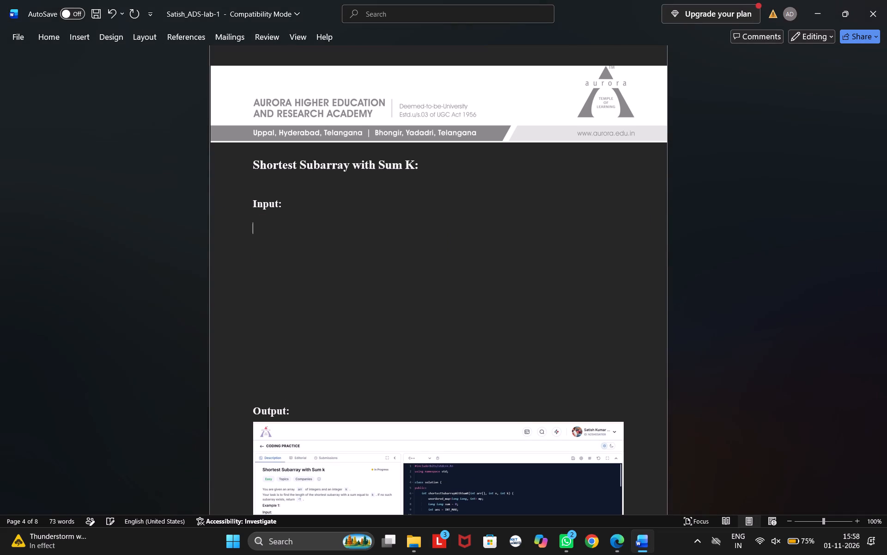
key("ctrl+v")
Delete the old output picture of Shortest Subarray with Sum K and remove the extra blank lines above the Output heading.
scroll(363, 361, "down", 2)
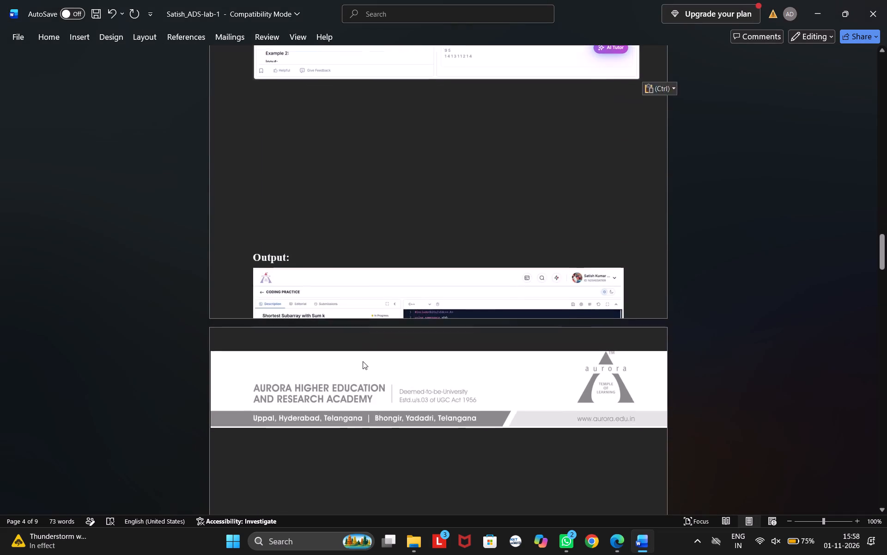
left_click(483, 289)
key("BackSpace")
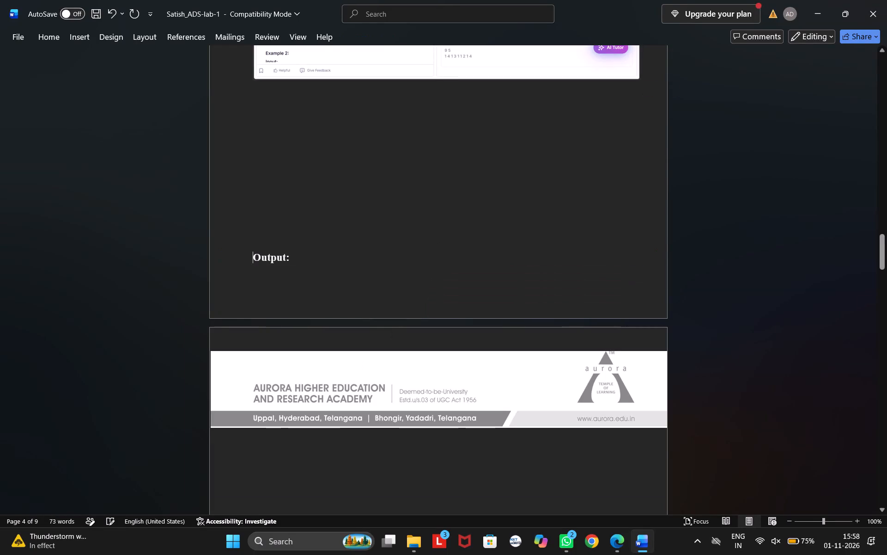
key("BackSpace")
key("BackSpace")
key("BackSpace")
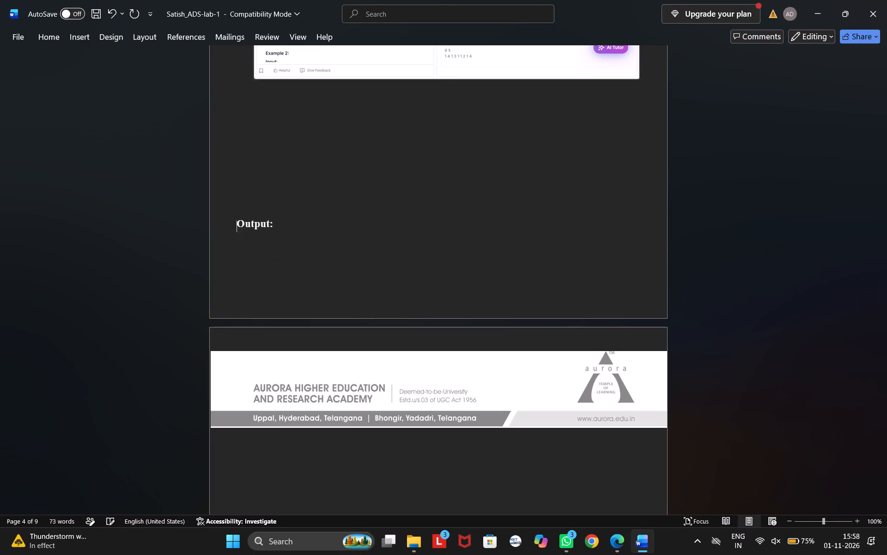
key("BackSpace")
key("BackSpace")
key("BackSpace")
key("BackSpace")
key("BackSpace")
key("BackSpace")
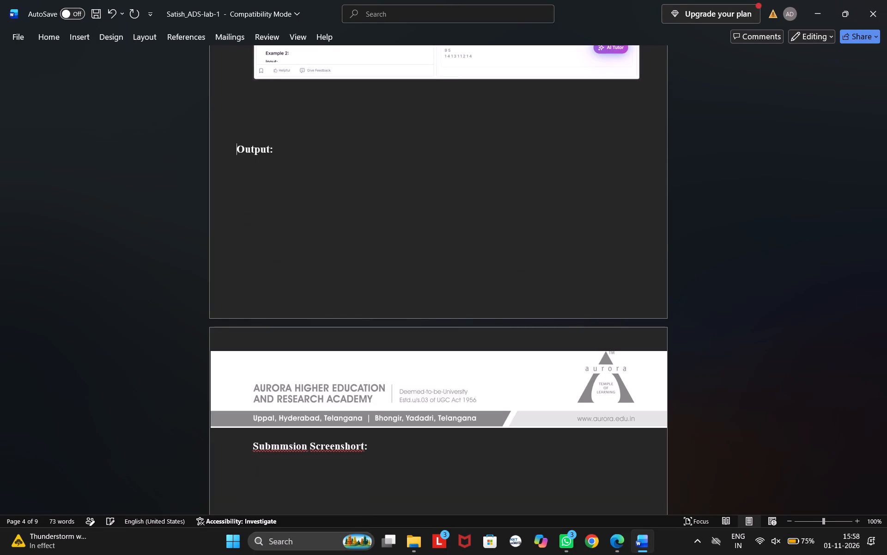
key("BackSpace")
key("BackSpace")
key("BackSpace")
key("BackSpace")
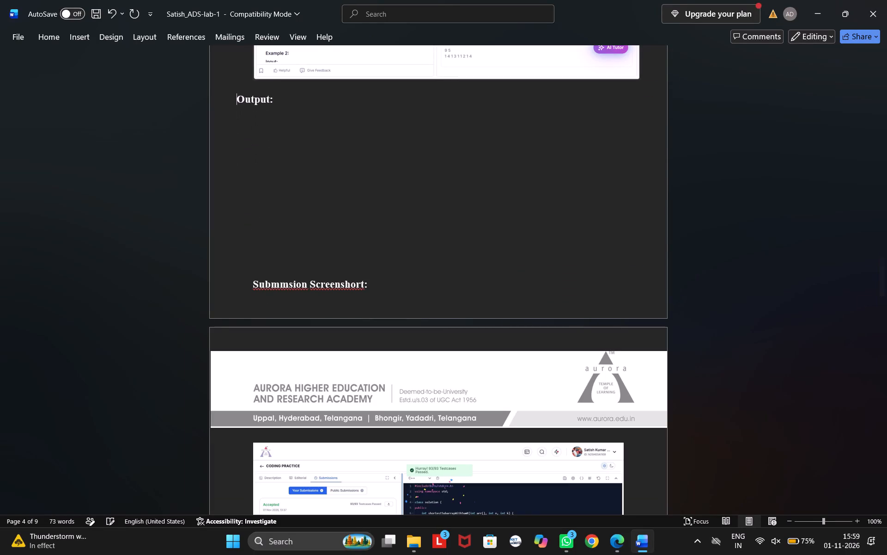
key("BackSpace")
key("Return")
Run the Shortest Subarray with Sum k code in Edge and paste a screenshot of the results below the Word report's Output heading.
left_click(285, 94)
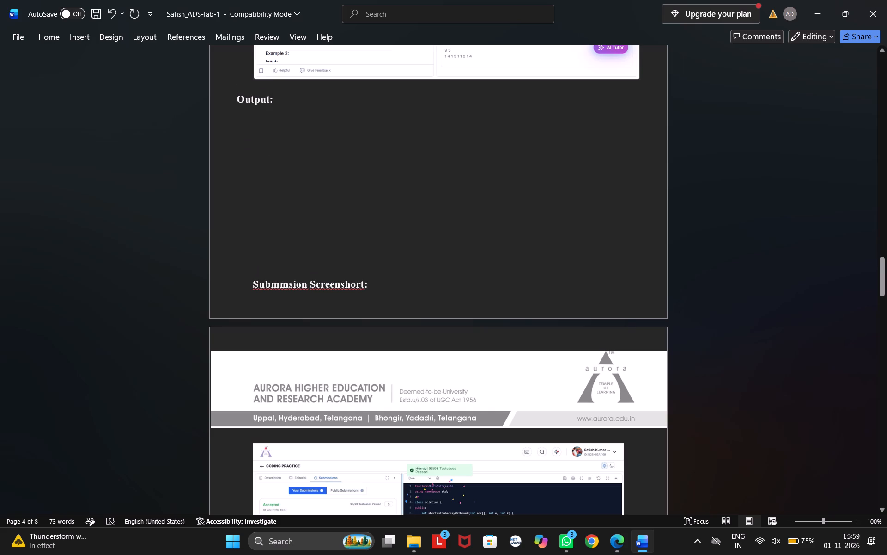
key("Return")
key("Return")
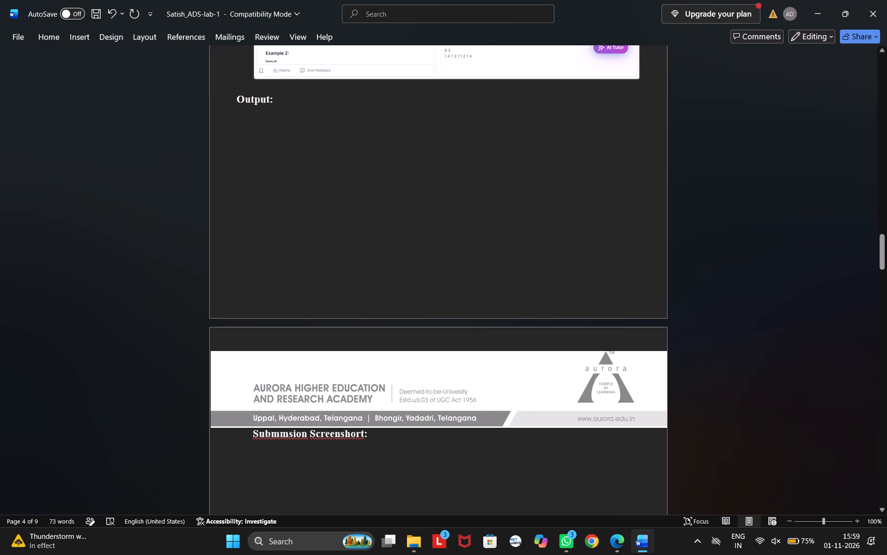
left_click(618, 545)
left_click(796, 348)
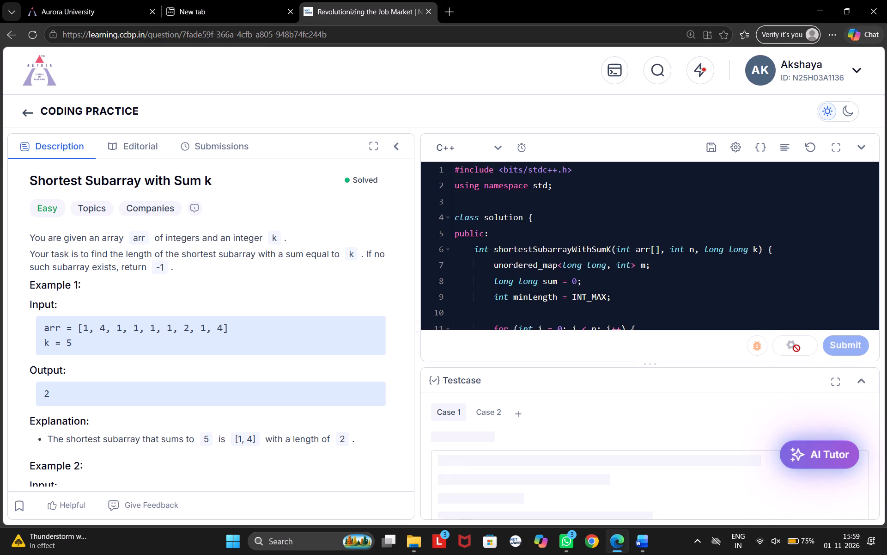
key("shift+super+s")
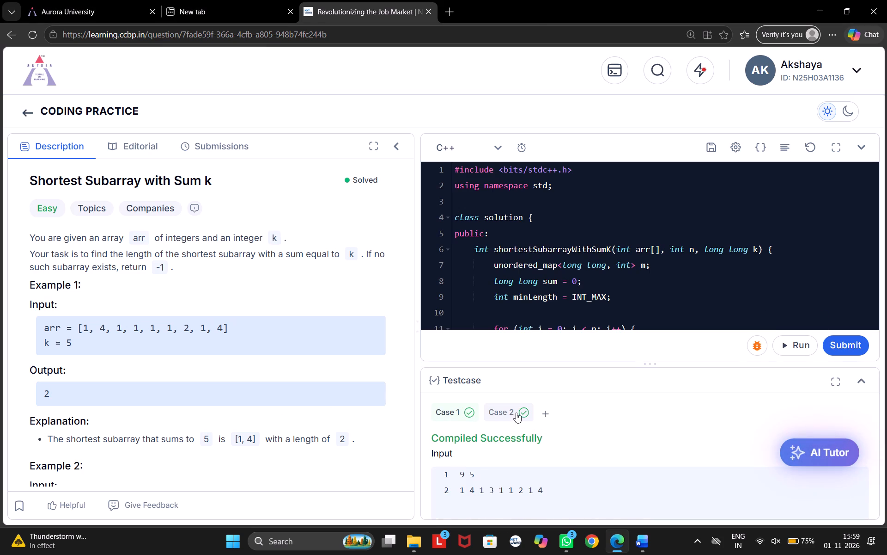
left_click(516, 413)
left_click(644, 554)
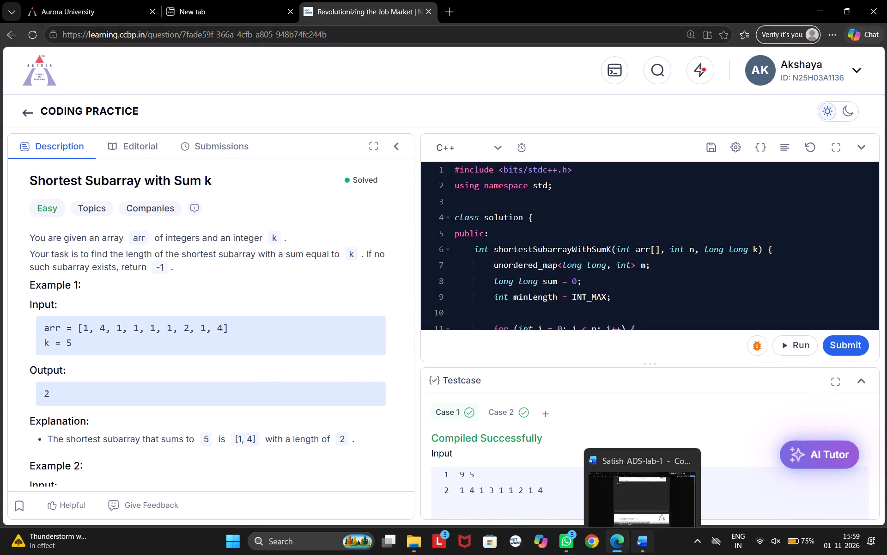
left_click(299, 155)
key("ctrl+v")
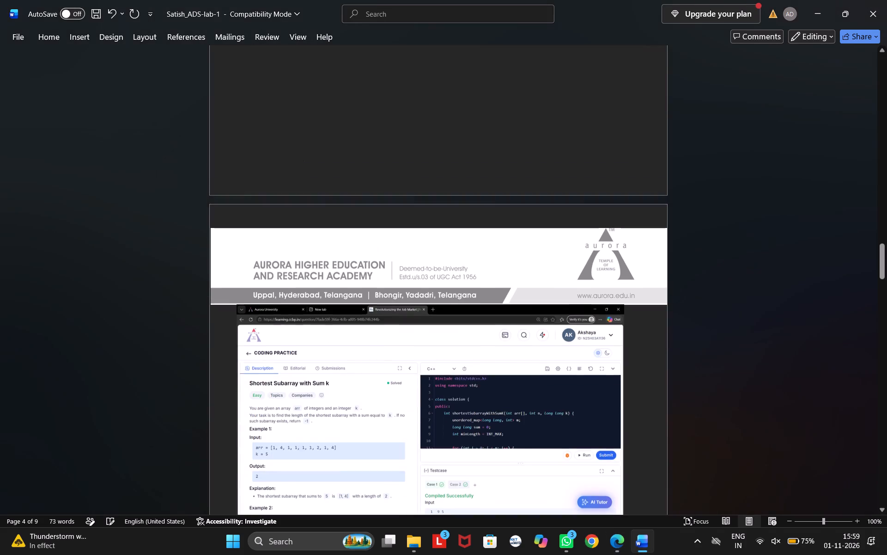
Delete the old submission picture of Shortest Subarray with Sum K and remove blank lines above the Max Pair Sum in Subarrays heading.
scroll(343, 298, "down", 2)
scroll(403, 349, "down", 1)
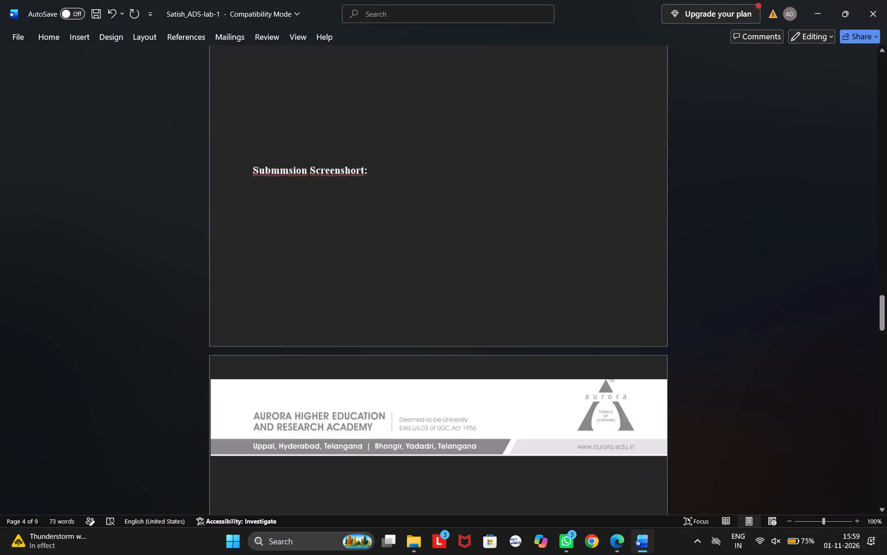
scroll(403, 349, "down", 3)
left_click(478, 244)
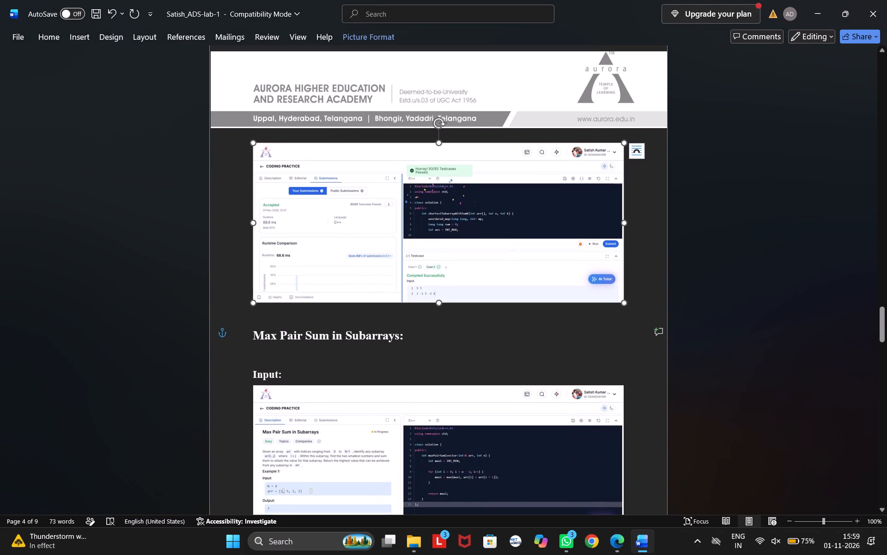
key("BackSpace")
left_click(326, 176)
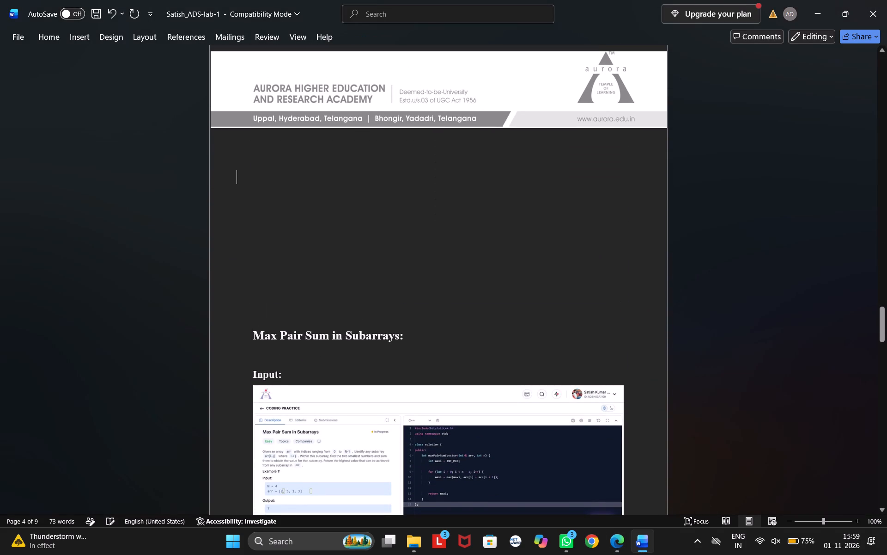
key("BackSpace")
key("BackSpace")
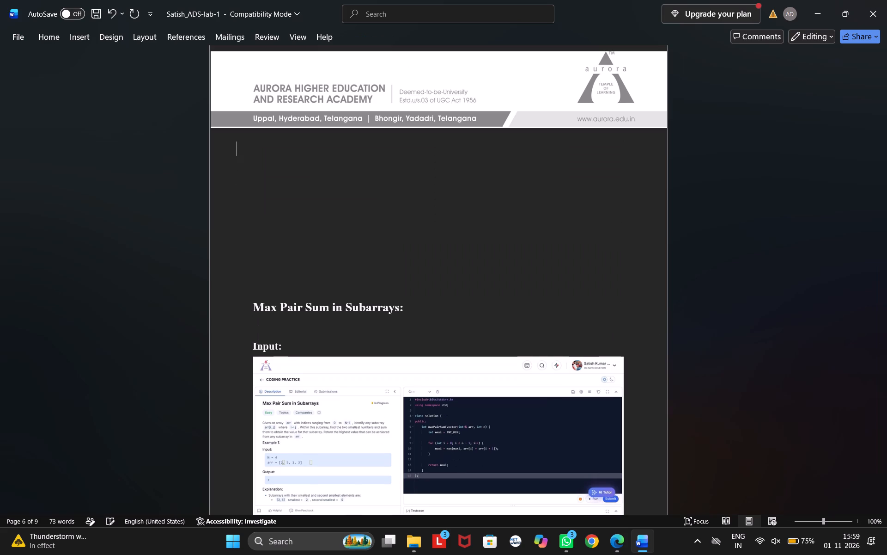
Submit the Shortest Subarray with Sum k code in Edge and paste a screenshot of the submission above Word's Max Pair Sum in Subarrays heading.
left_click(621, 542)
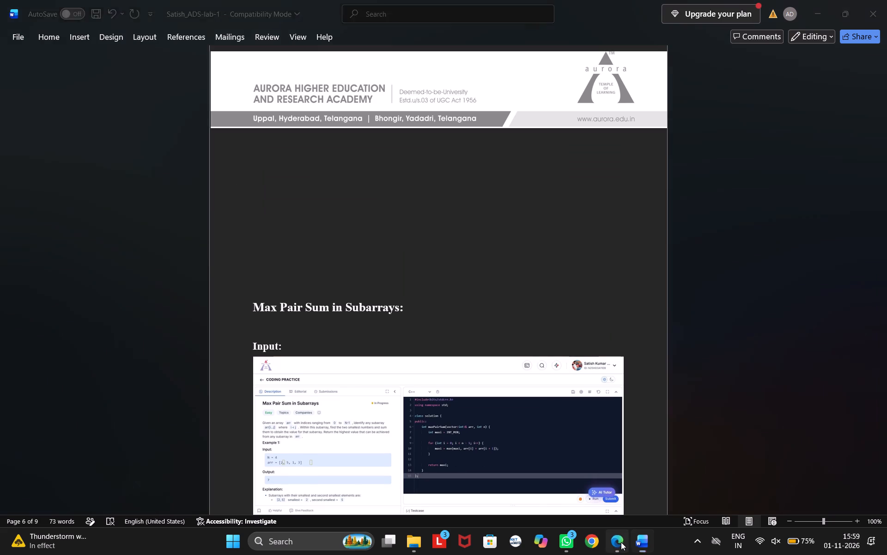
left_click(858, 342)
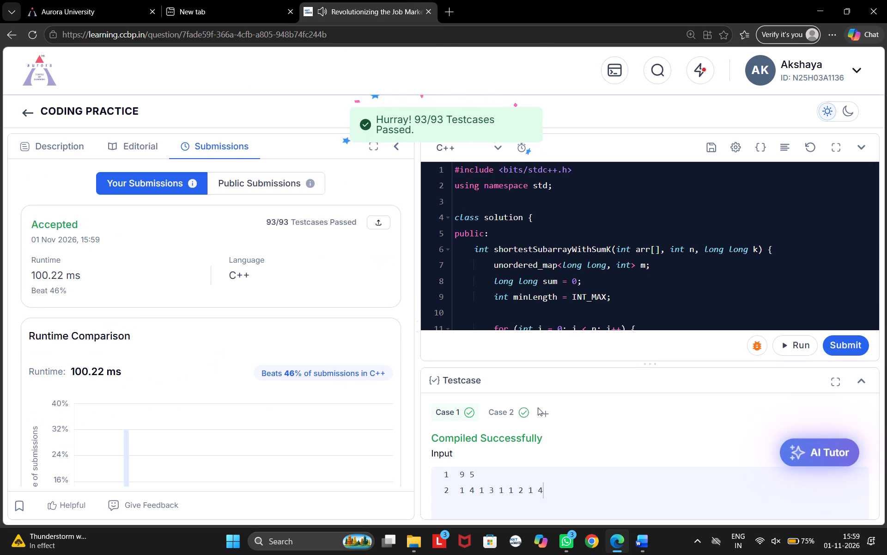
key("shift+super+s")
left_click(538, 407)
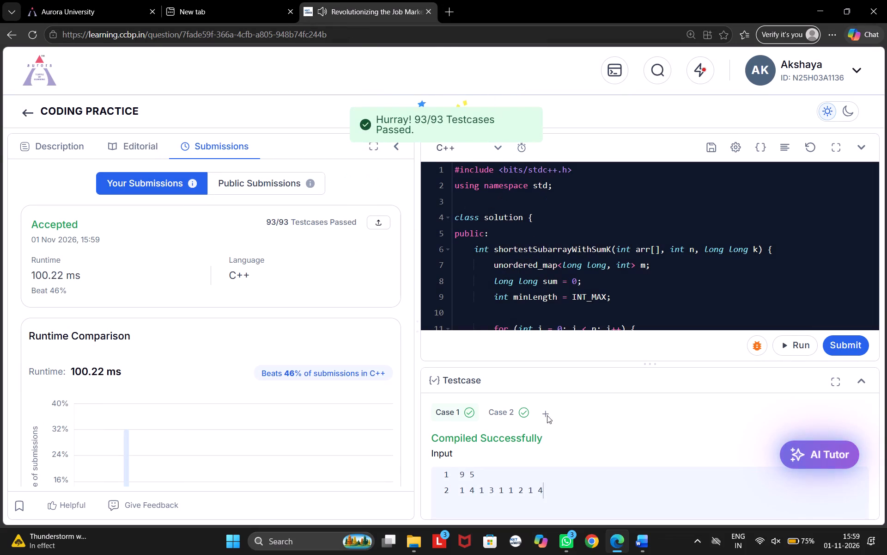
left_click(642, 548)
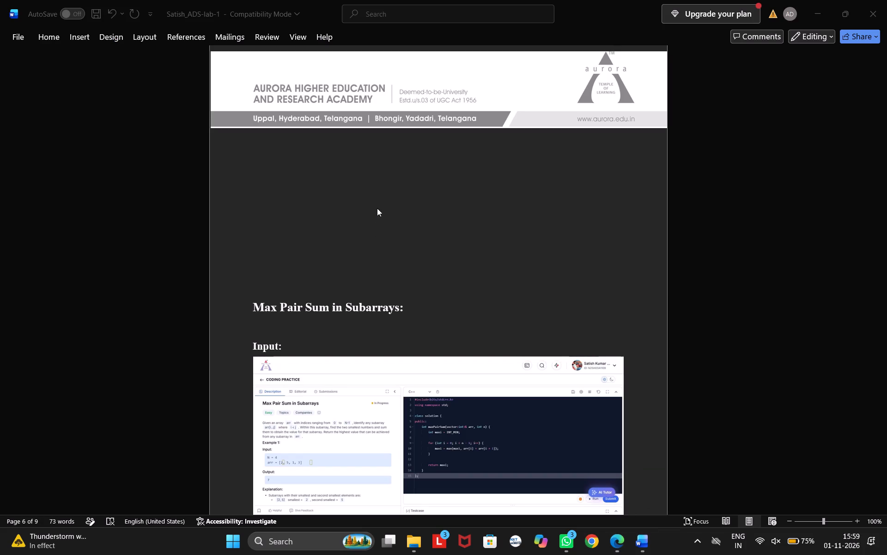
left_click(377, 208)
key("ctrl+v")
Delete the old input picture of Max Pair Sum in Subarrays, leaving one blank line above its Input heading and adding one below.
scroll(405, 327, "down", 2)
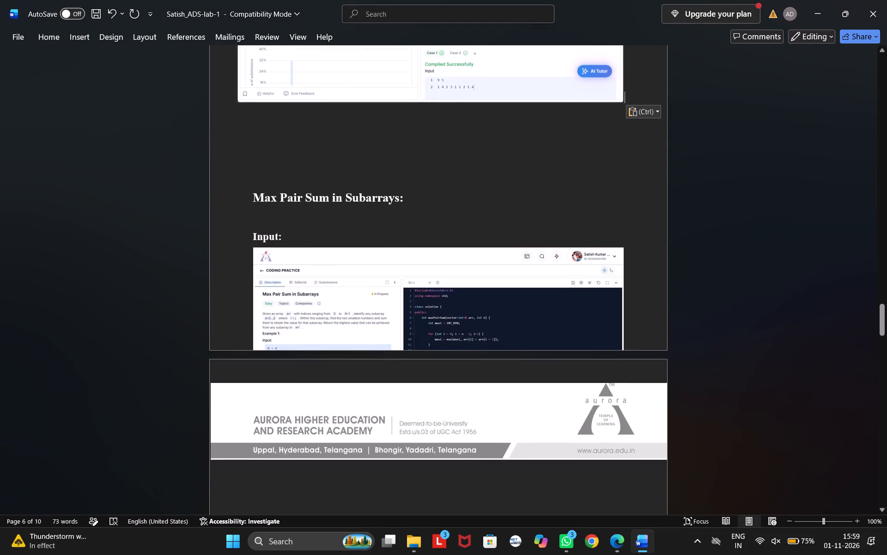
left_click(479, 300)
key("BackSpace")
key("BackSpace")
key("BackSpace")
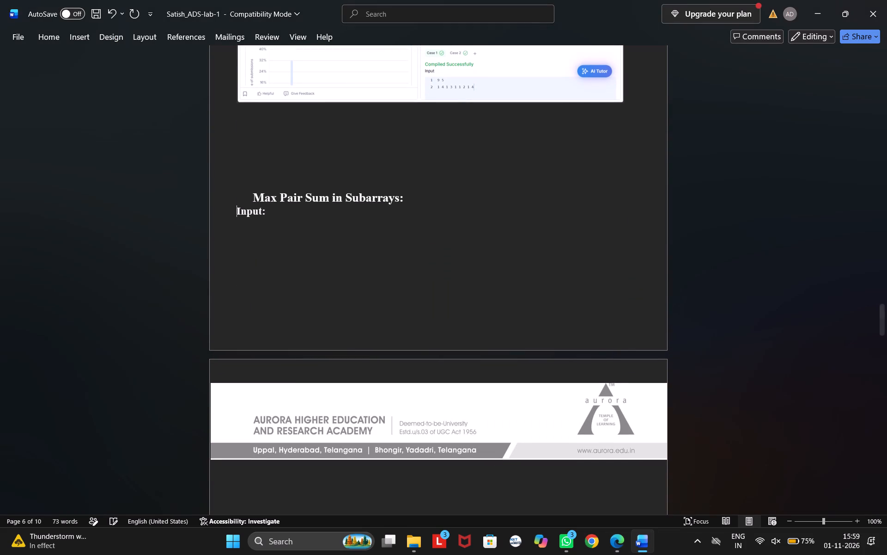
key("Return")
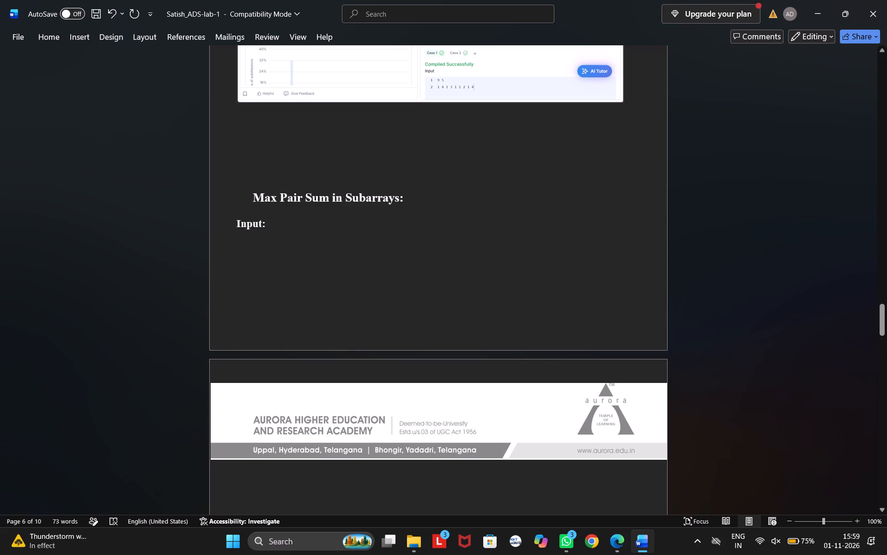
left_click(290, 224)
key("Return")
Remove the extra blank lines above the Max Pair Sum in Subarrays heading and add two more blank lines below its Input heading.
left_click(249, 196)
key("BackSpace")
key("BackSpace")
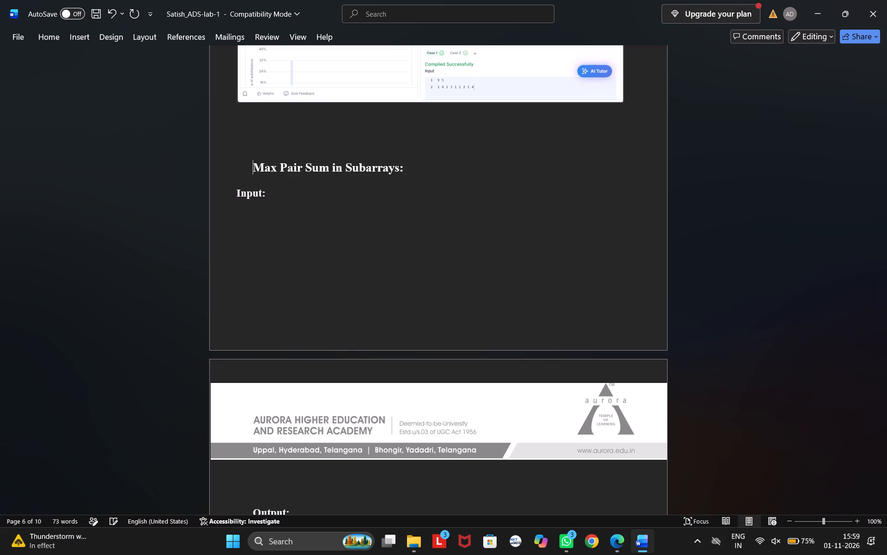
key("BackSpace")
key("BackSpace")
key("BackSpace")
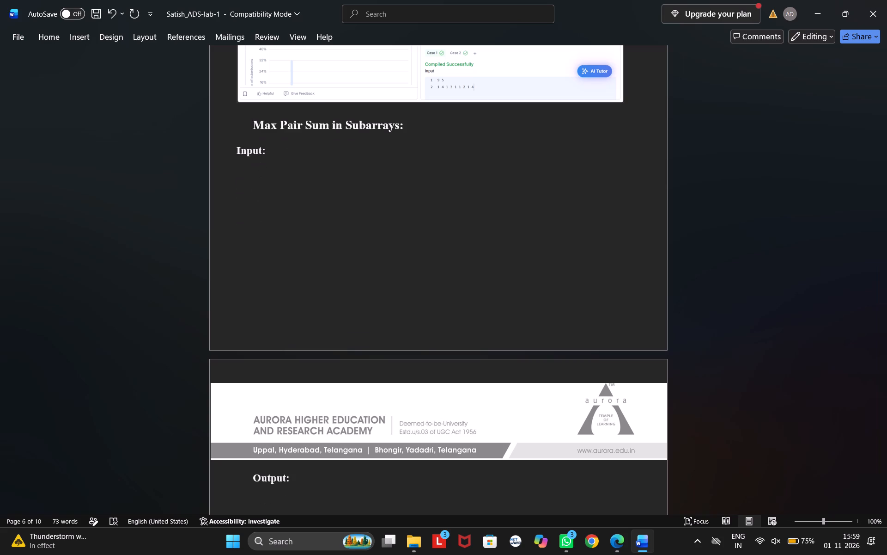
key("BackSpace")
key("Return")
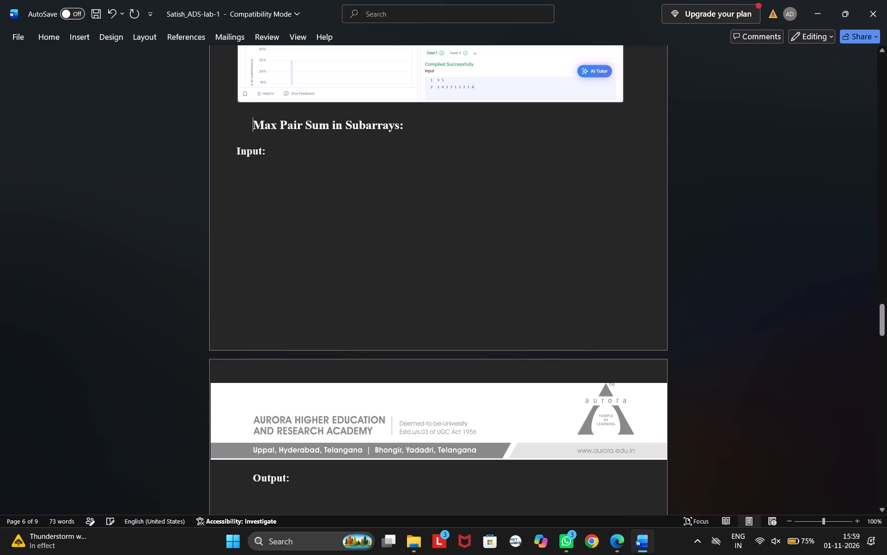
left_click(276, 147)
key("Return")
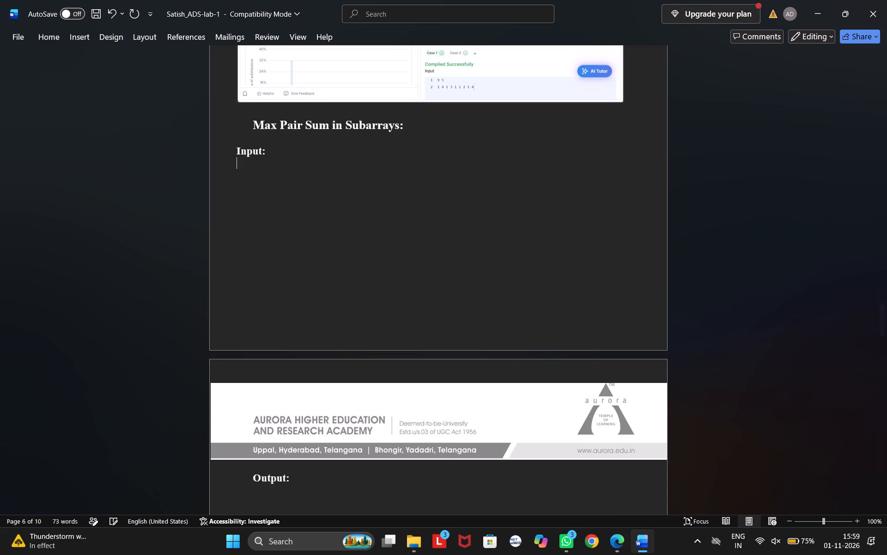
key("Return")
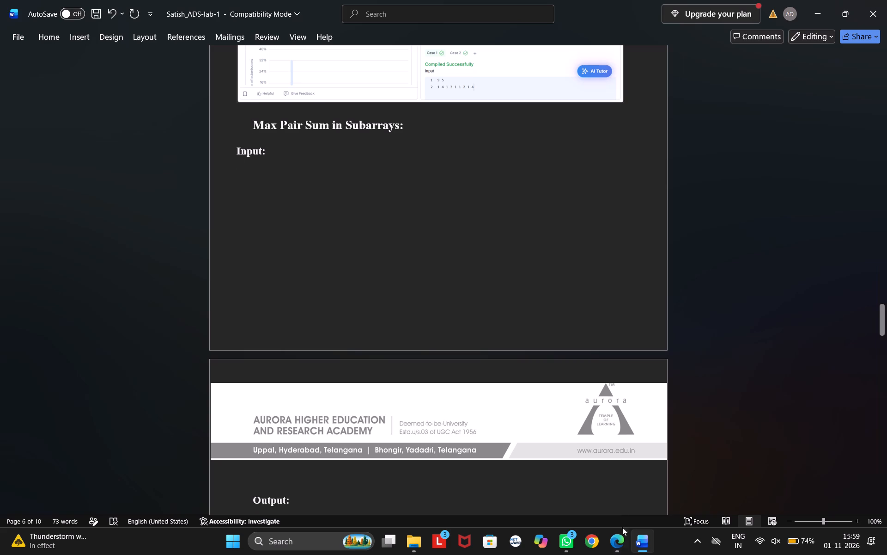
scroll(496, 371, "down", 1)
scroll(496, 371, "up", 1)
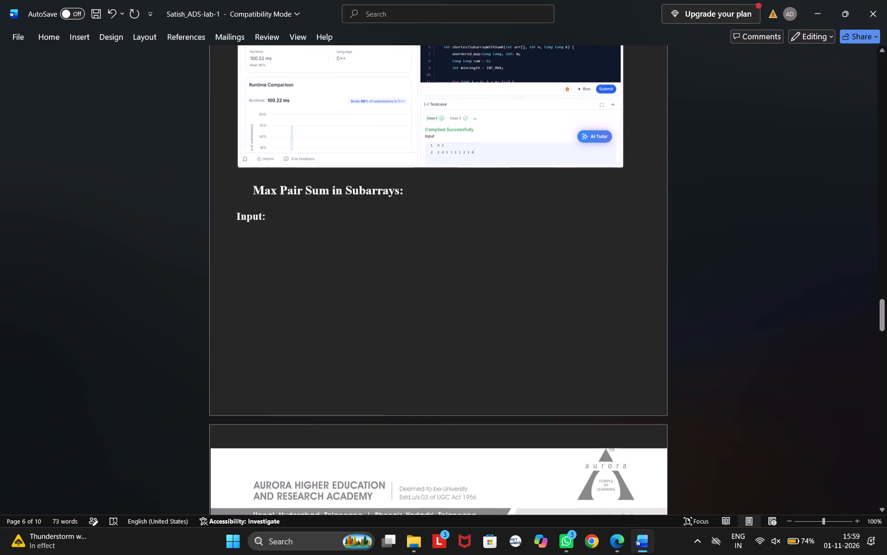
In Edge, open the Max Pair Sum in Subarrays problem from the Coding Practice set that follows Largest Subarray Sum.
left_click(613, 538)
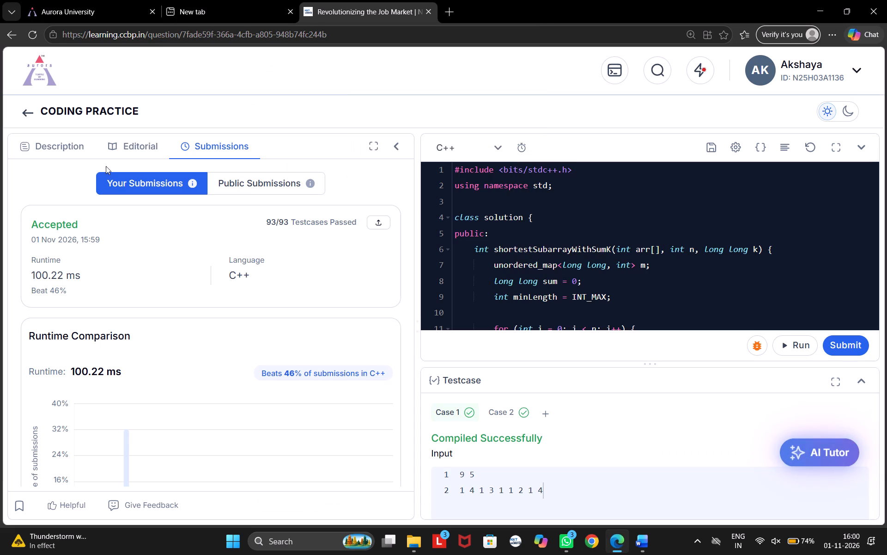
left_click(31, 109)
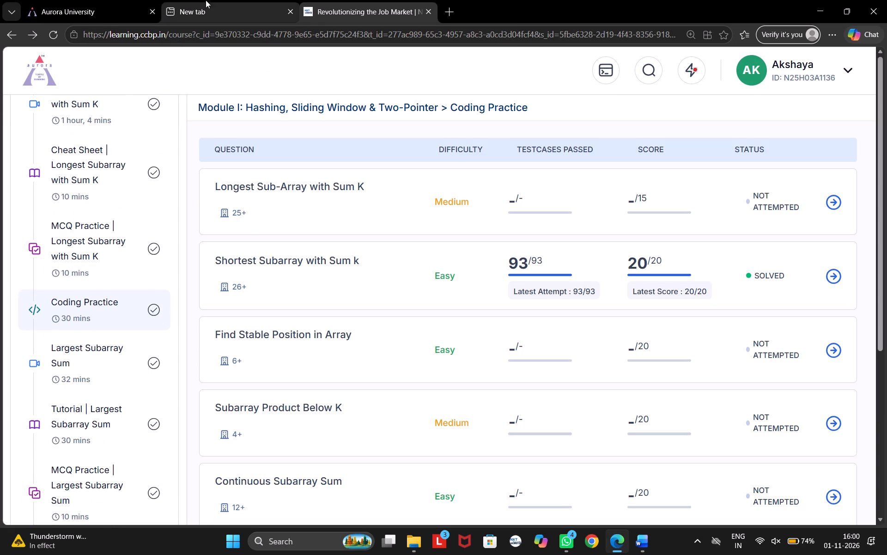
scroll(246, 224, "down", 6)
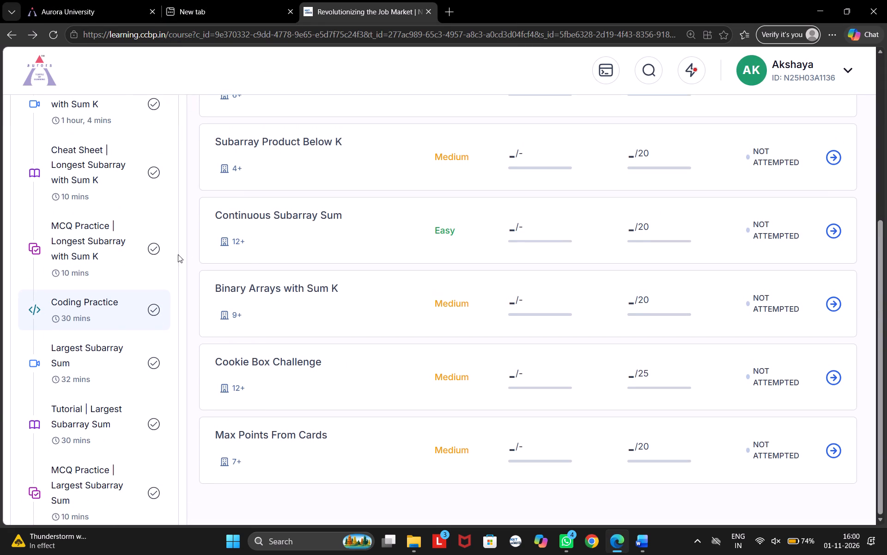
scroll(115, 413, "down", 1)
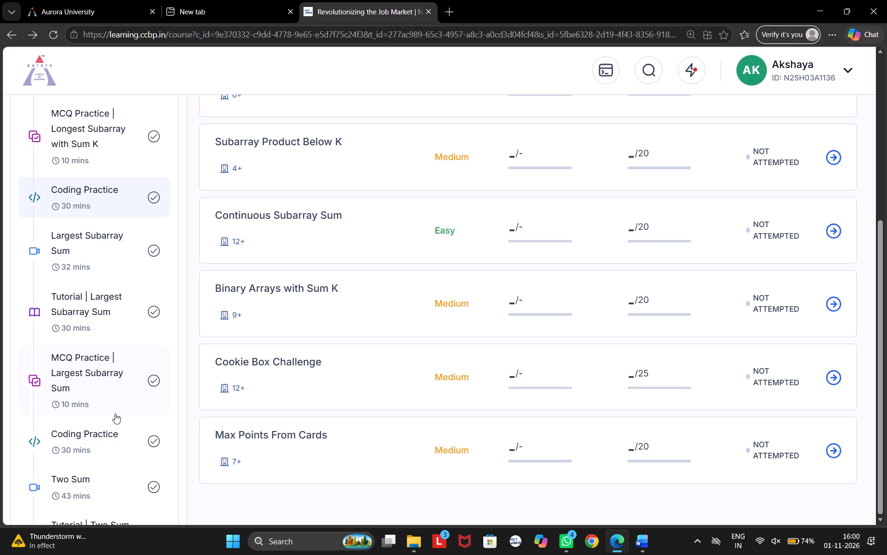
left_click(120, 425)
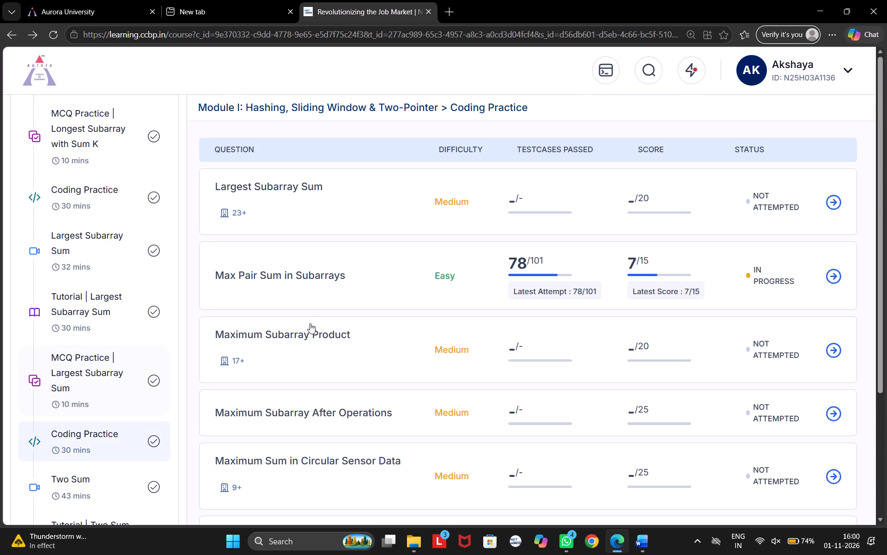
left_click(350, 280)
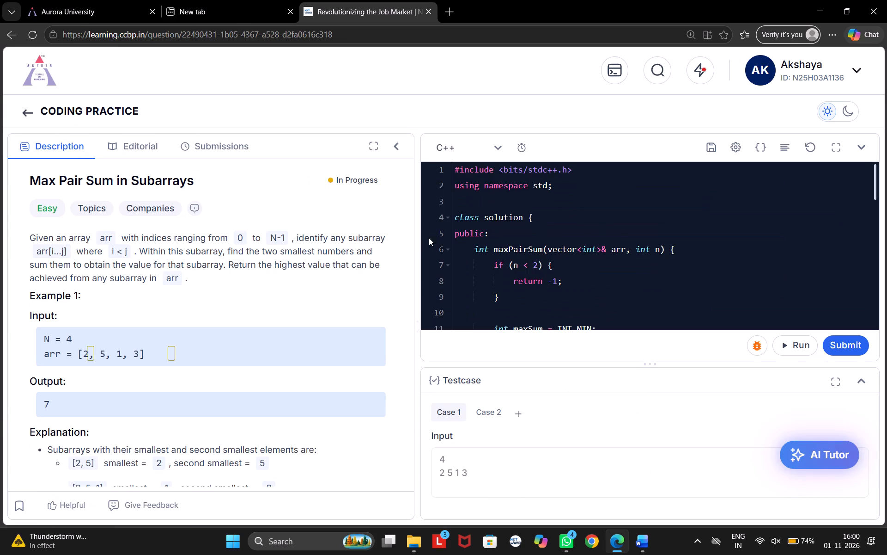
Capture the Max Pair Sum in Subarrays question window and paste it below that problem's Input heading in the Word report.
key("shift+super+s")
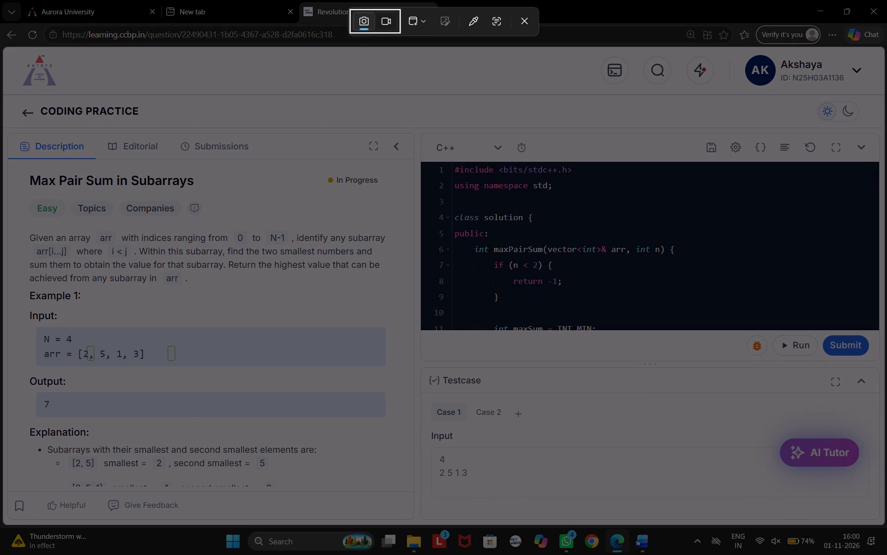
left_click(392, 290)
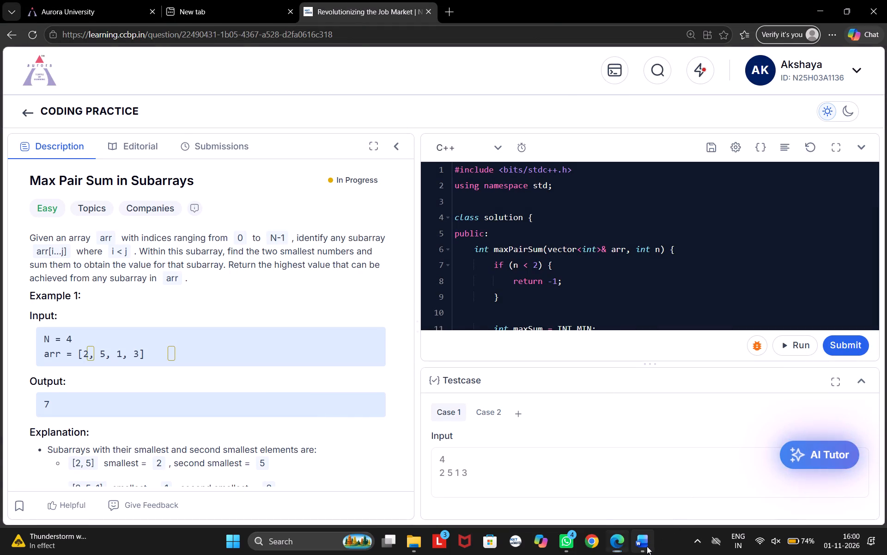
left_click(647, 546)
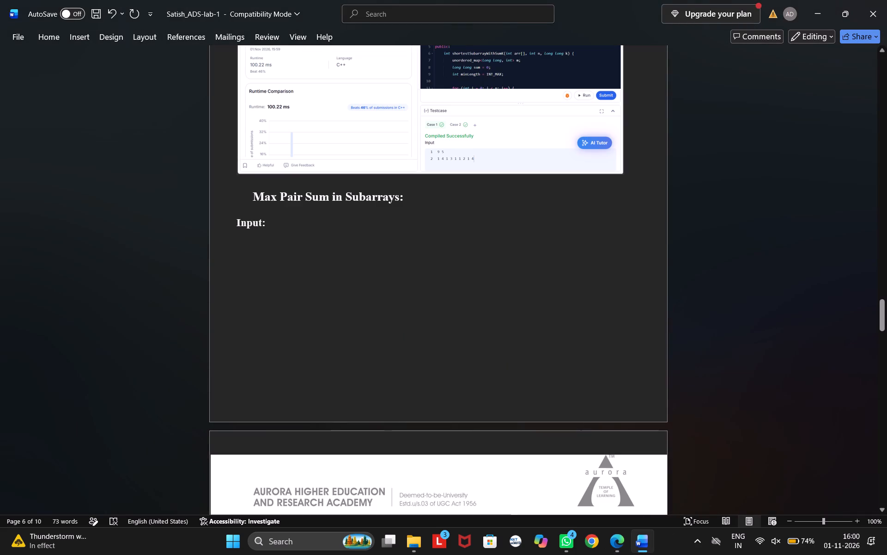
key("ctrl+v")
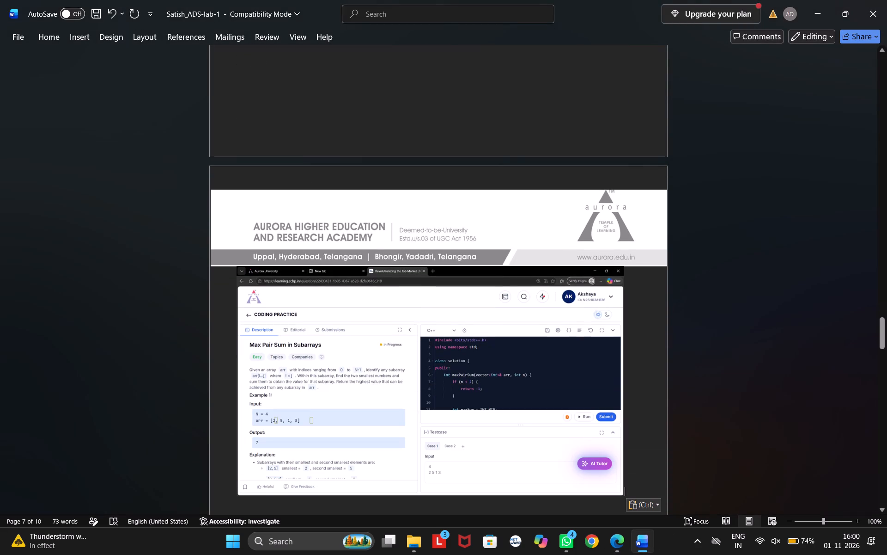
left_click(640, 421)
scroll(640, 421, "up", 1)
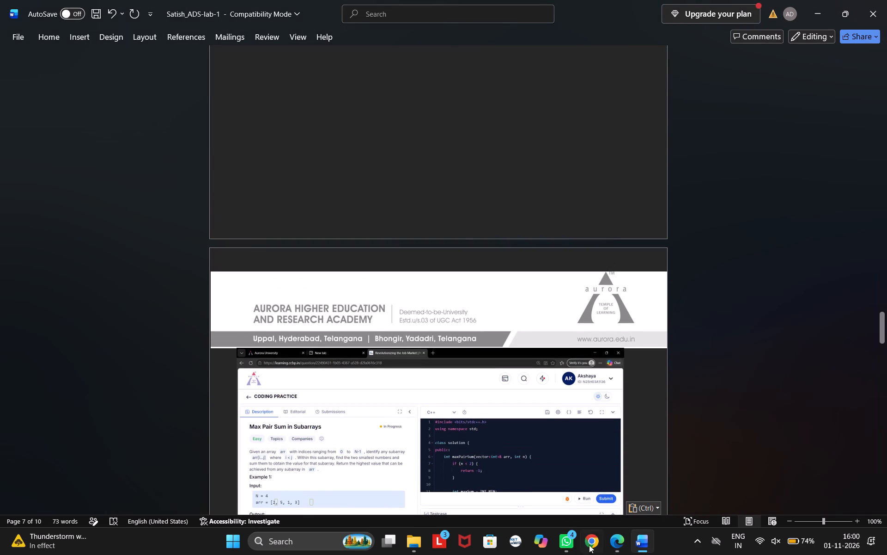
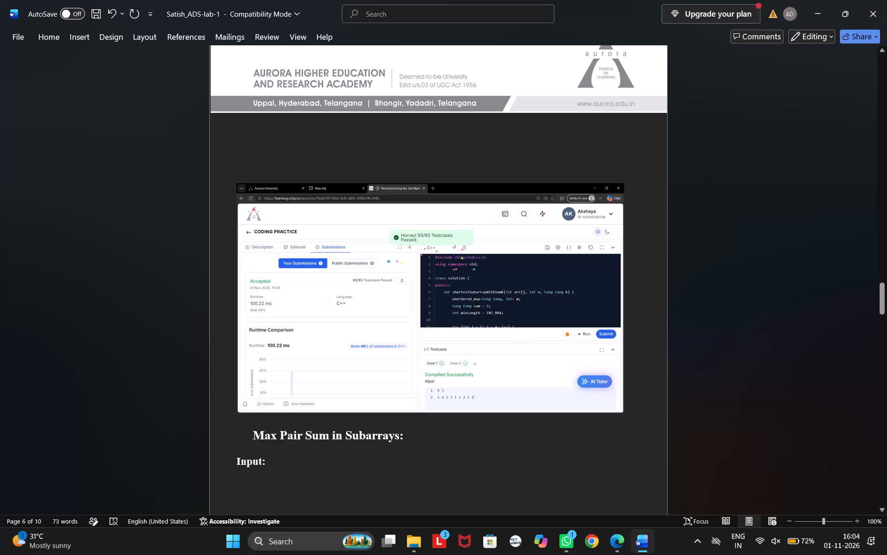
In Edge, run the Max Pair Sum in Subarrays code against its sample test cases.
scroll(521, 224, "up", 3)
scroll(521, 224, "down", 4)
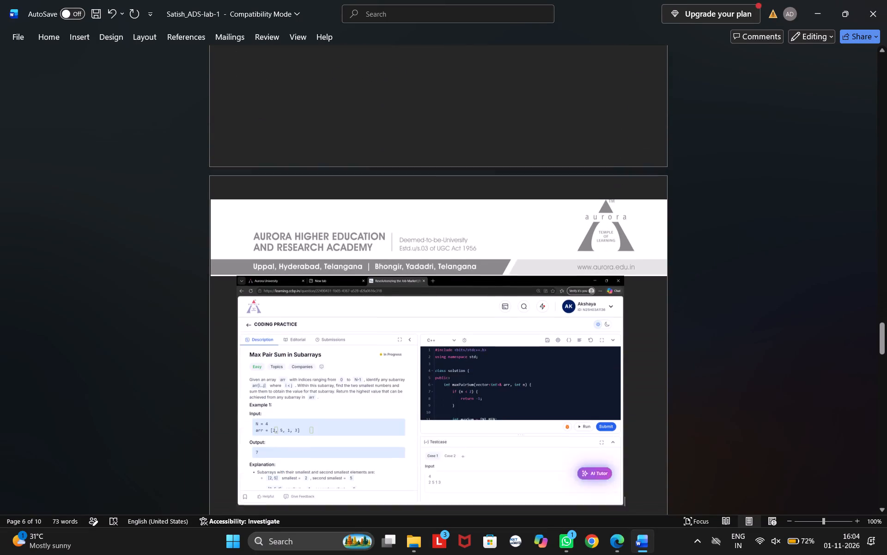
scroll(521, 224, "down", 1)
scroll(506, 324, "down", 1)
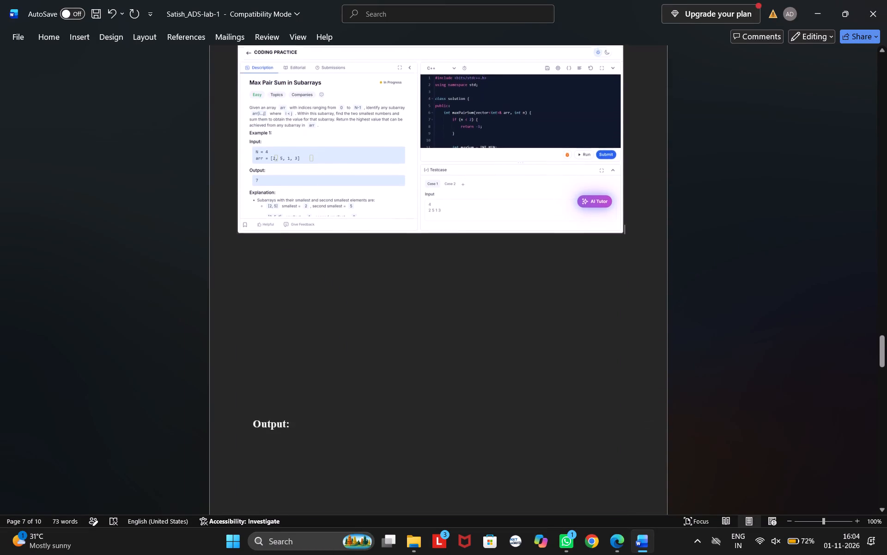
scroll(506, 324, "down", 2)
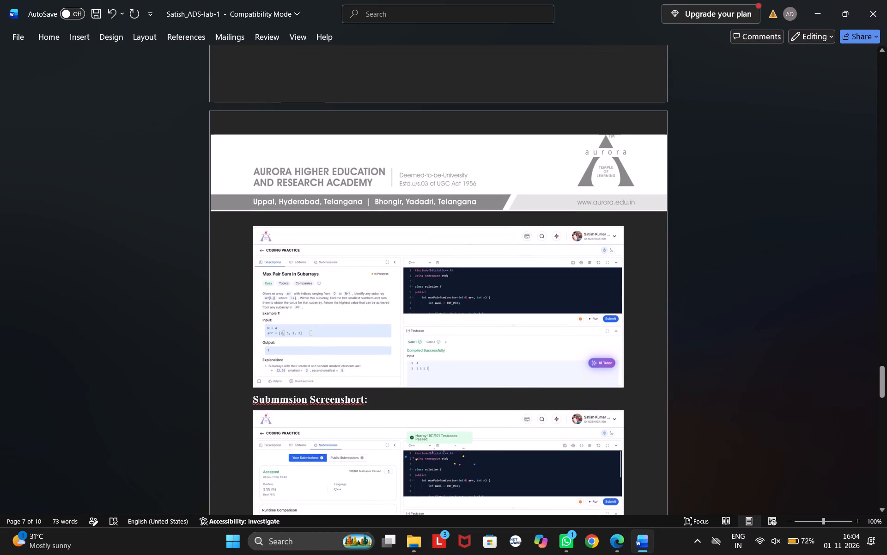
left_click(619, 548)
left_click(312, 3)
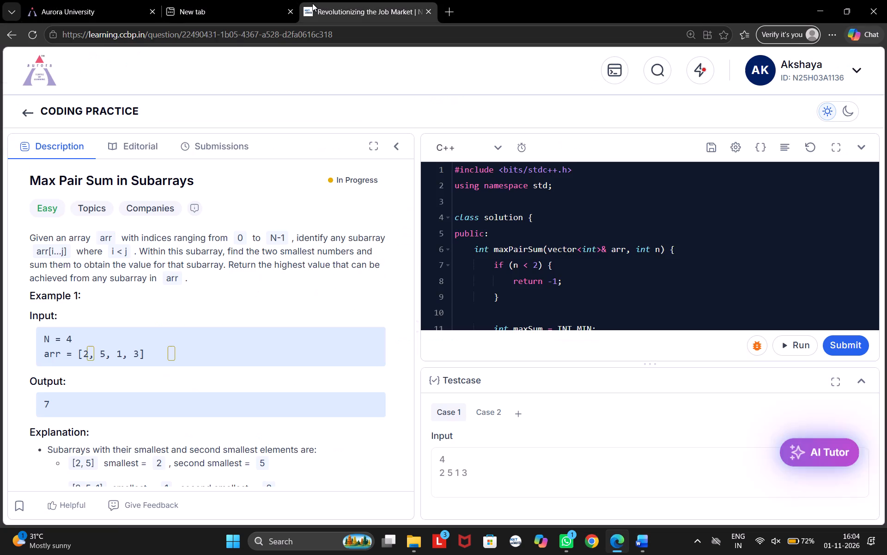
scroll(616, 260, "down", 11)
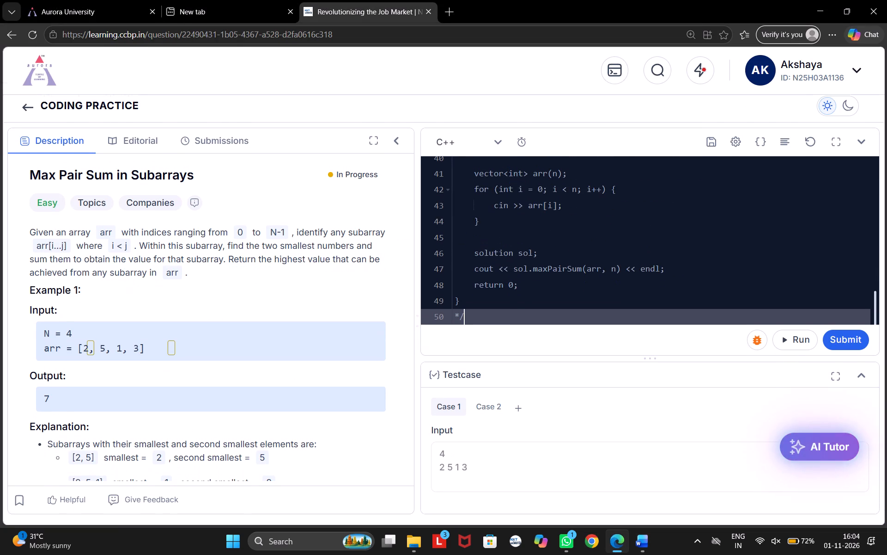
scroll(616, 260, "up", 18)
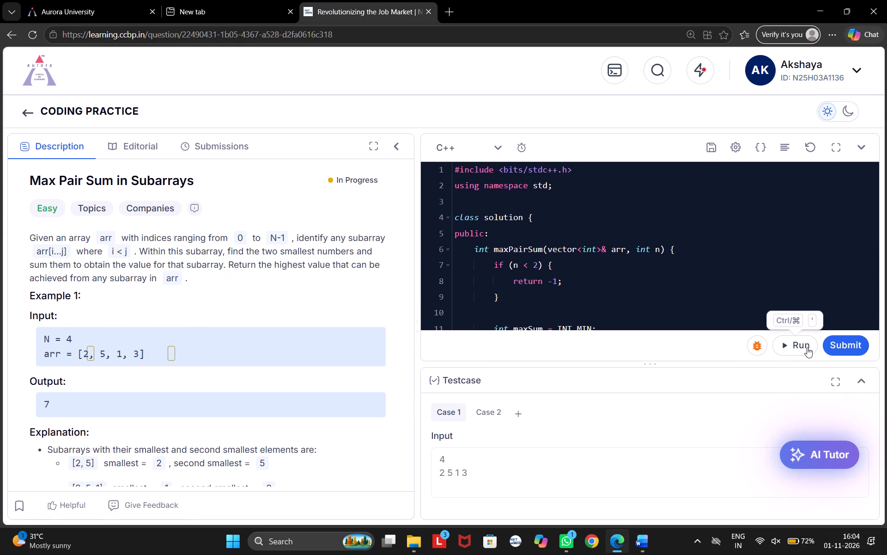
left_click(807, 347)
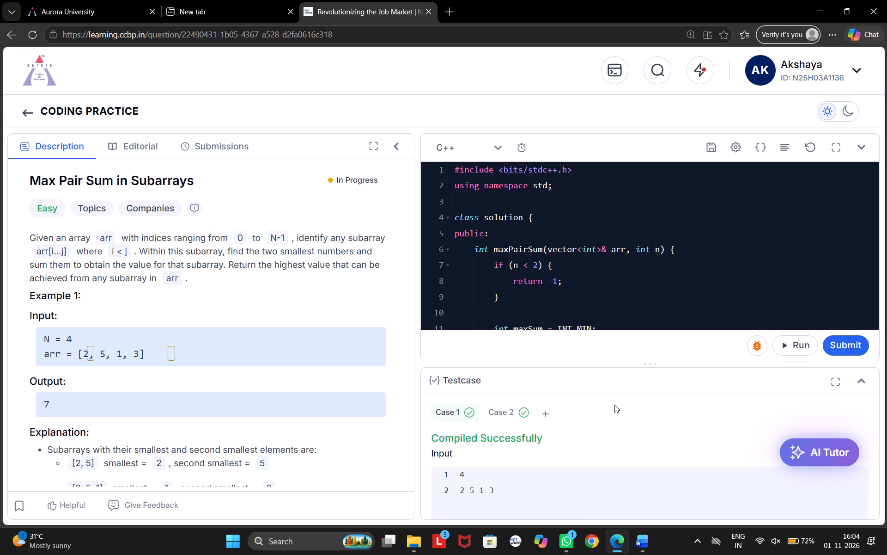
Capture the window with the run result and replace the old Max Pair Sum in Subarrays output picture in the Word report with it.
key("shift+super+s")
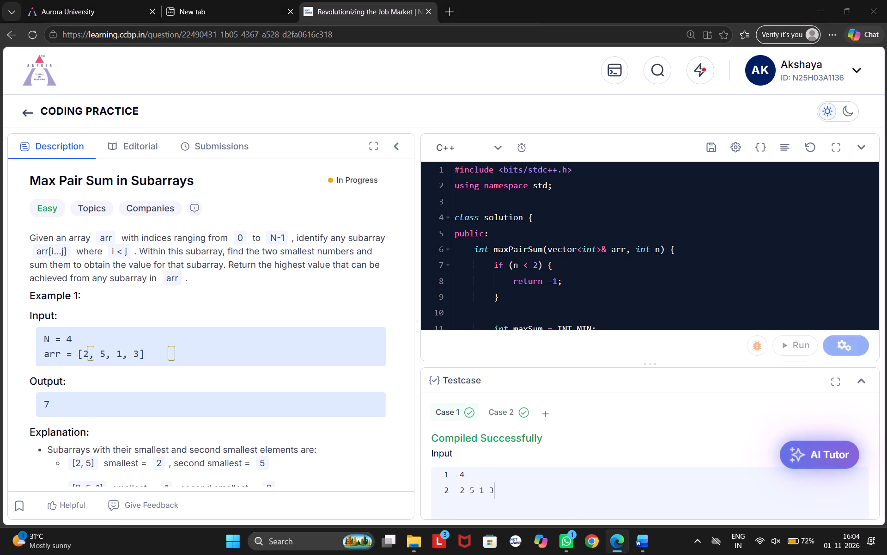
left_click(607, 335)
left_click(647, 540)
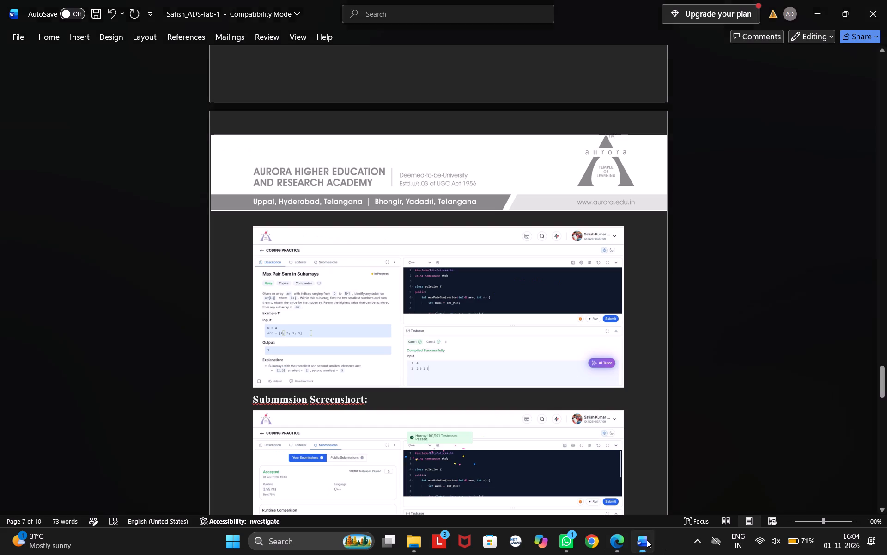
left_click(535, 316)
key("BackSpace")
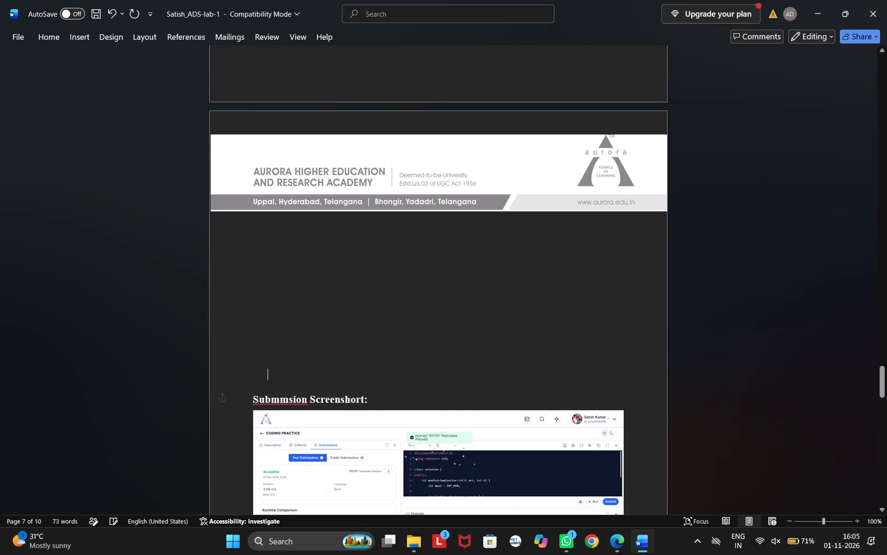
left_click(292, 237)
key("ctrl+v")
Delete the old submission picture of Max Pair Sum in Subarrays and remove the blank lines and indent before its submission heading.
scroll(354, 298, "down", 3)
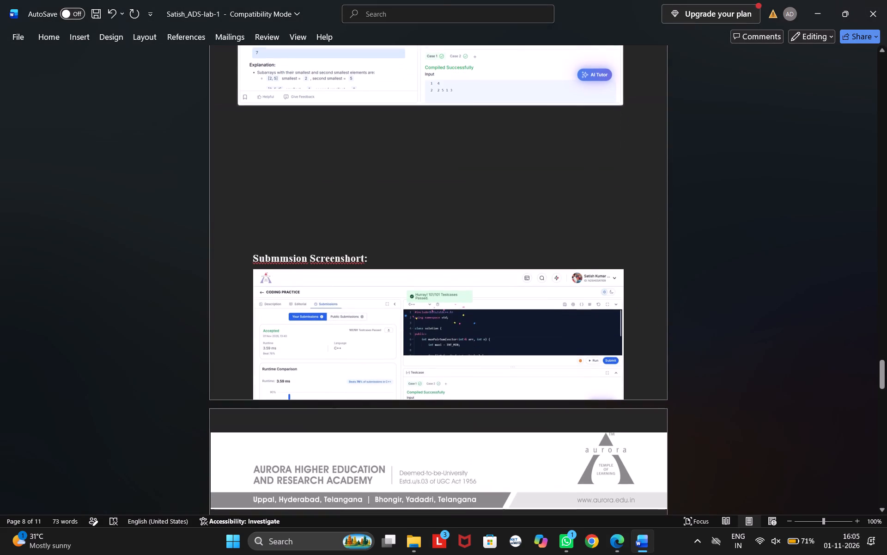
left_click(406, 318)
key("BackSpace")
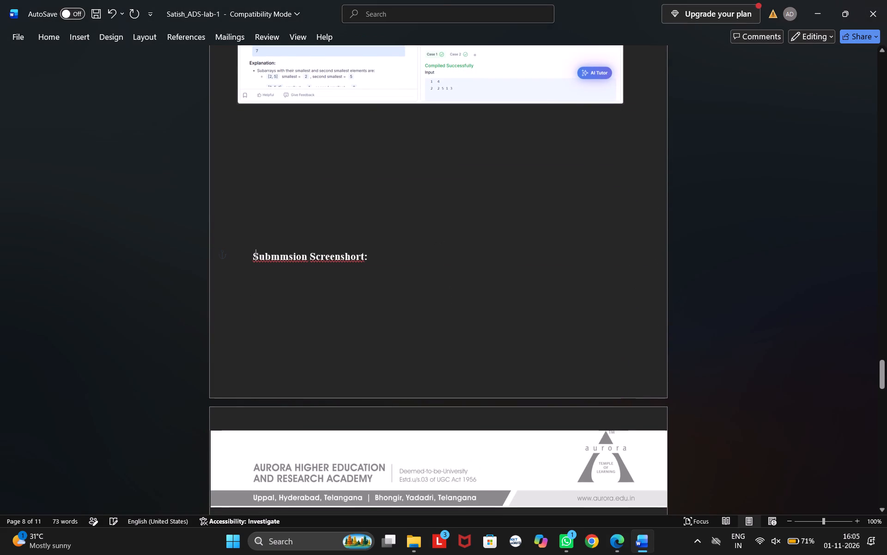
key("BackSpace")
key("BackSpace")
key("BackSpace")
key("BackSpace")
key("BackSpace")
key("BackSpace")
key("BackSpace")
key("BackSpace")
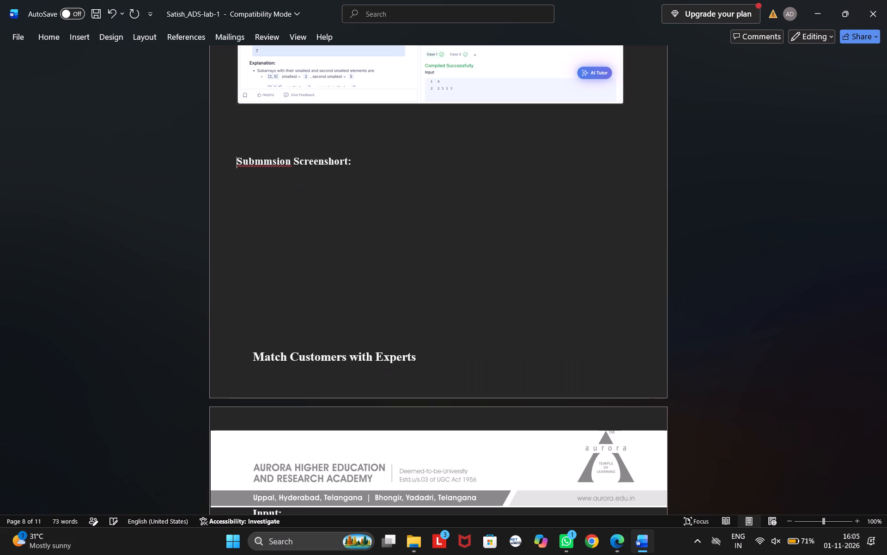
key("BackSpace")
key("BackSpace")
key("BackSpace")
Add two blank lines below the submission heading of Max Pair Sum in Subarrays.
key("Right")
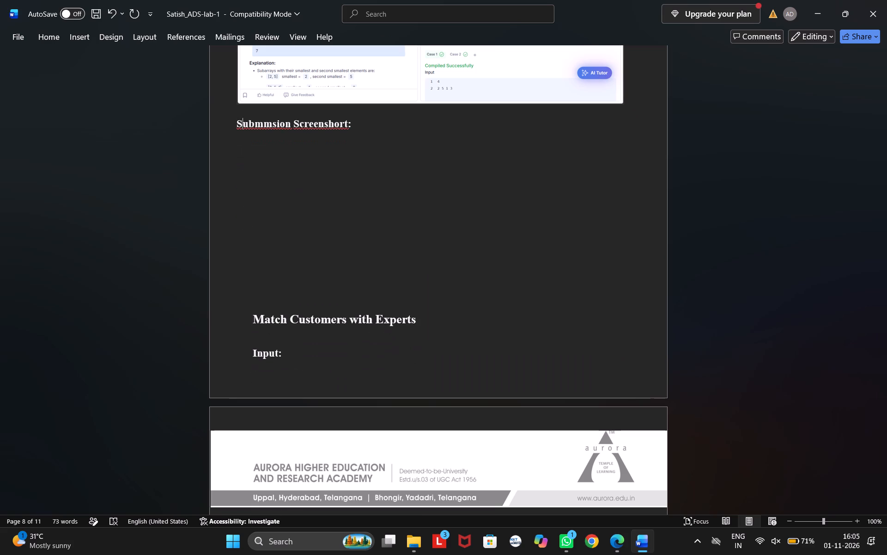
key("Right")
key("Right")
key("Right")
key("Right")
key("Right")
key("Right")
key("Right")
key("Right")
key("Right")
key("Right")
key("Right")
key("Right")
key("Right")
key("Right")
key("Right")
key("Right")
key("Right")
key("Right")
key("Right")
key("Right")
key("Right")
key("Return")
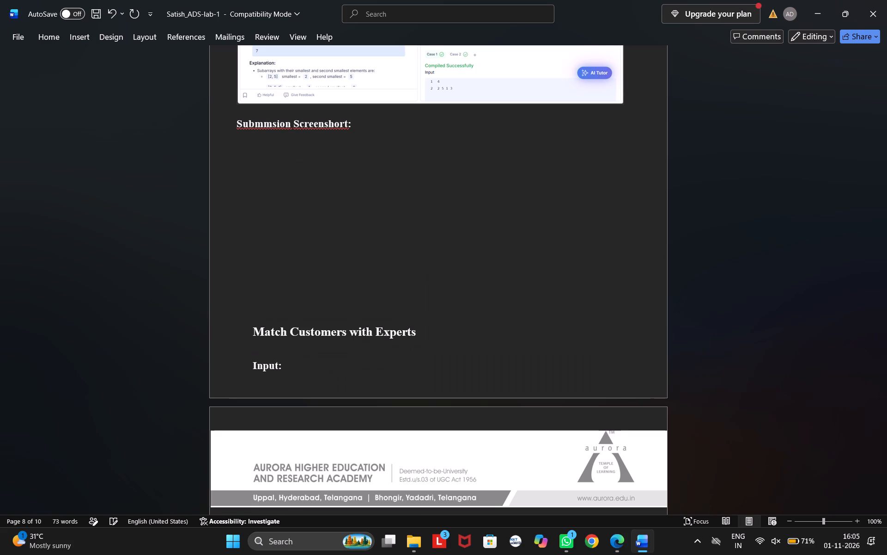
key("Return")
In Edge, submit the Max Pair Sum in Subarrays code.
left_click(620, 542)
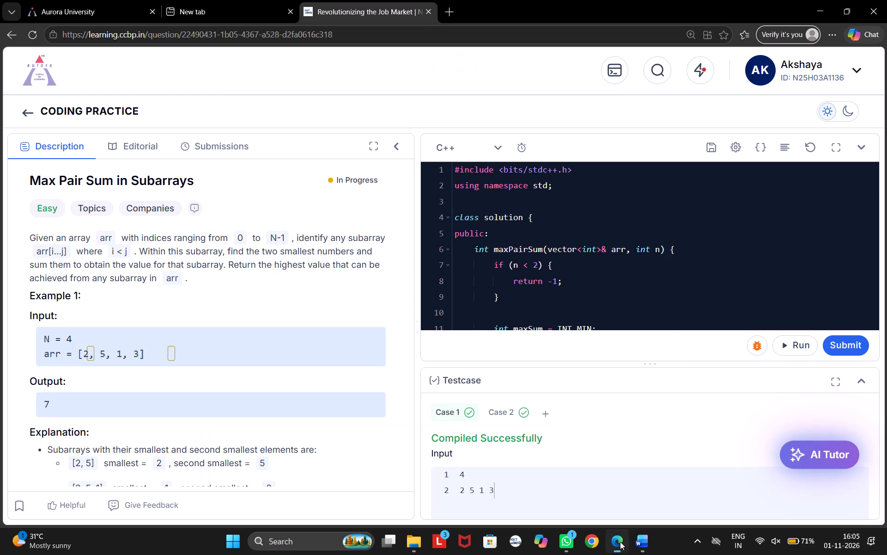
left_click(849, 346)
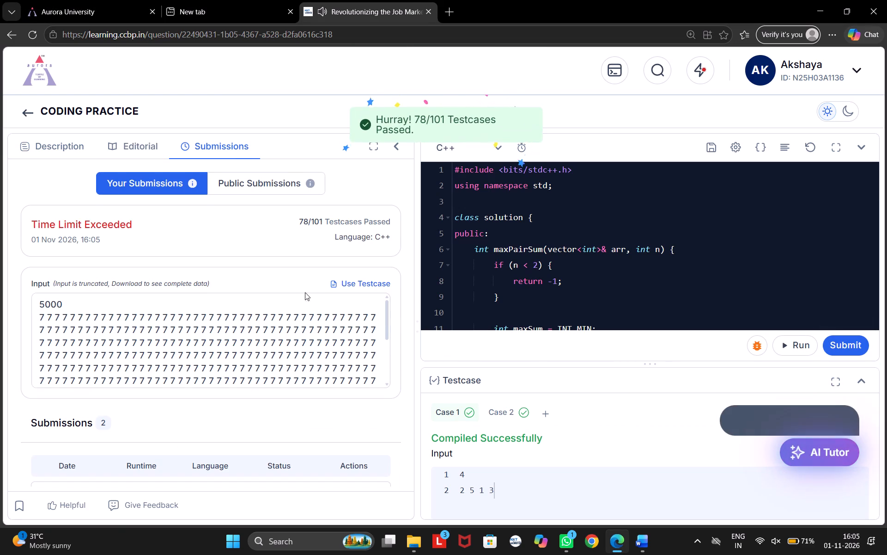
Capture the submission result window and paste it below the Max Pair Sum in Subarrays submission heading in the Word report.
scroll(322, 304, "up", 3)
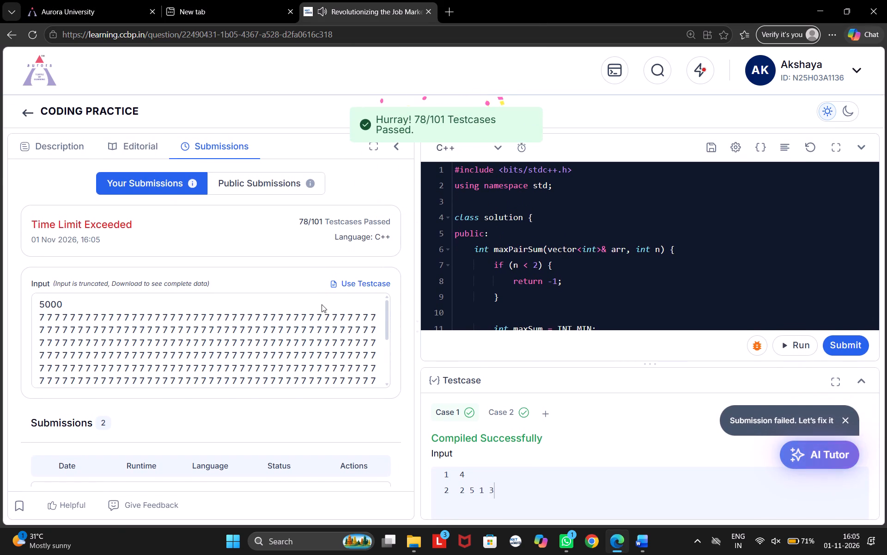
key("shift+super+s")
left_click(322, 304)
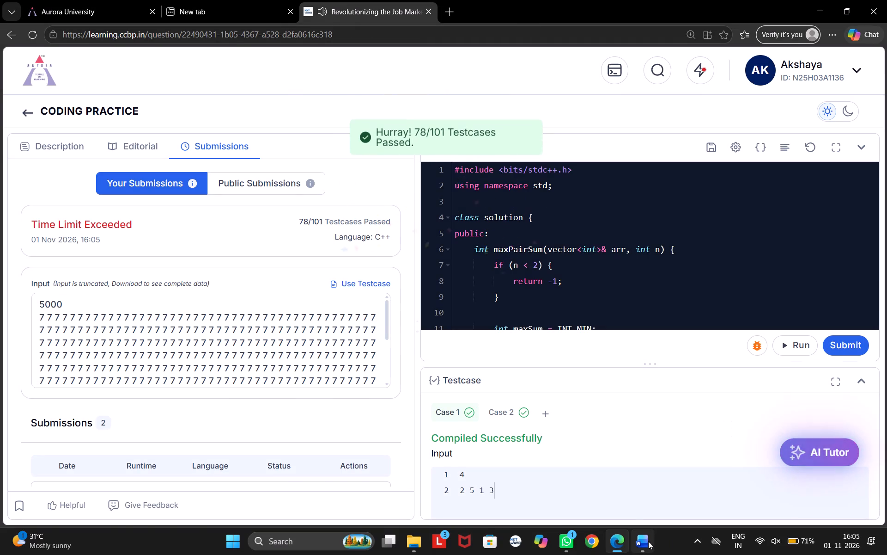
left_click(648, 541)
key("ctrl+v")
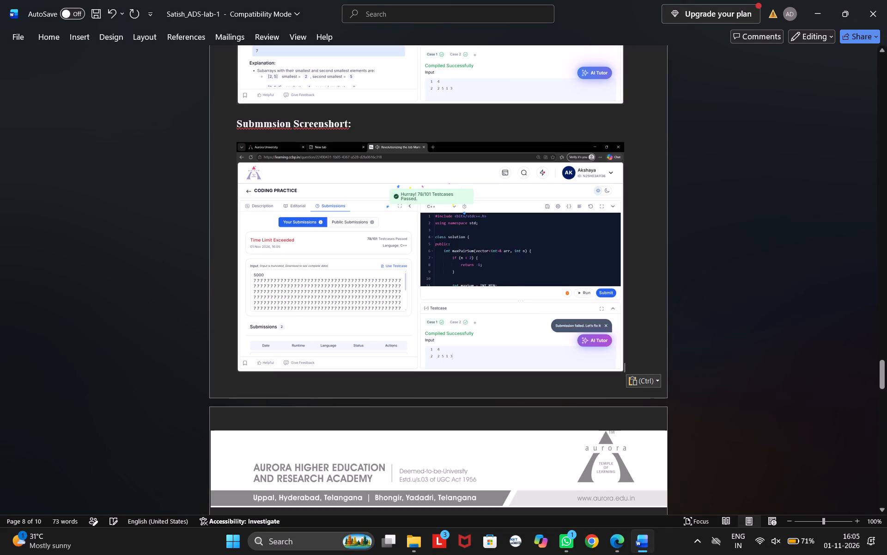
Delete the old input picture of Match Customers with Experts and add two blank lines below its Input heading.
scroll(446, 317, "down", 1)
scroll(428, 388, "down", 2)
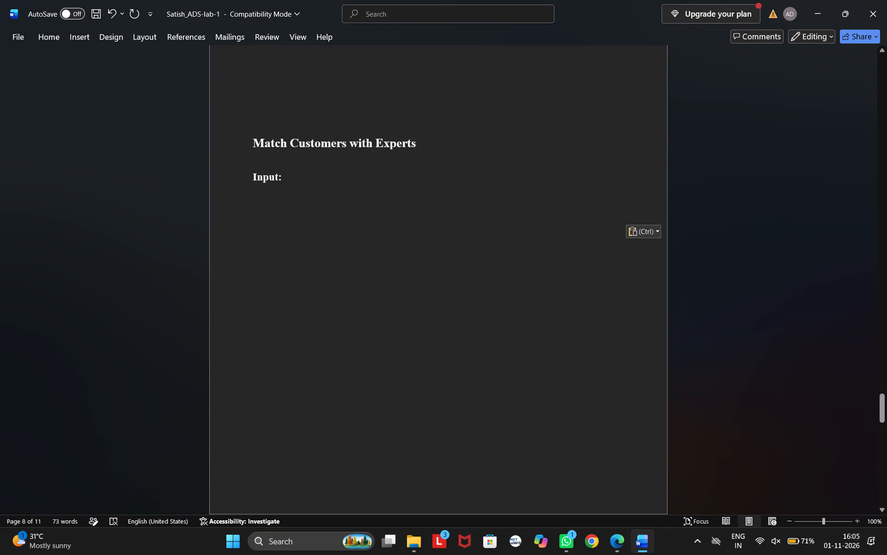
scroll(350, 277, "down", 3)
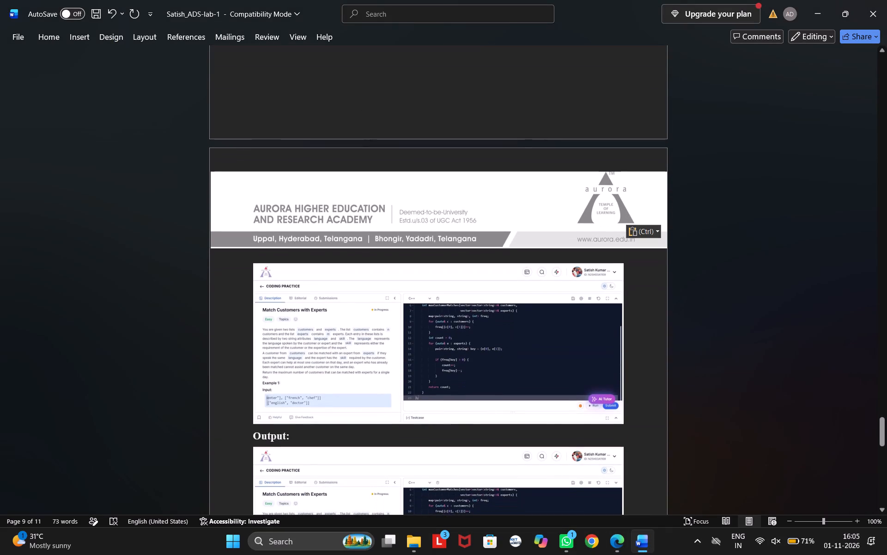
left_click(418, 330)
key("BackSpace")
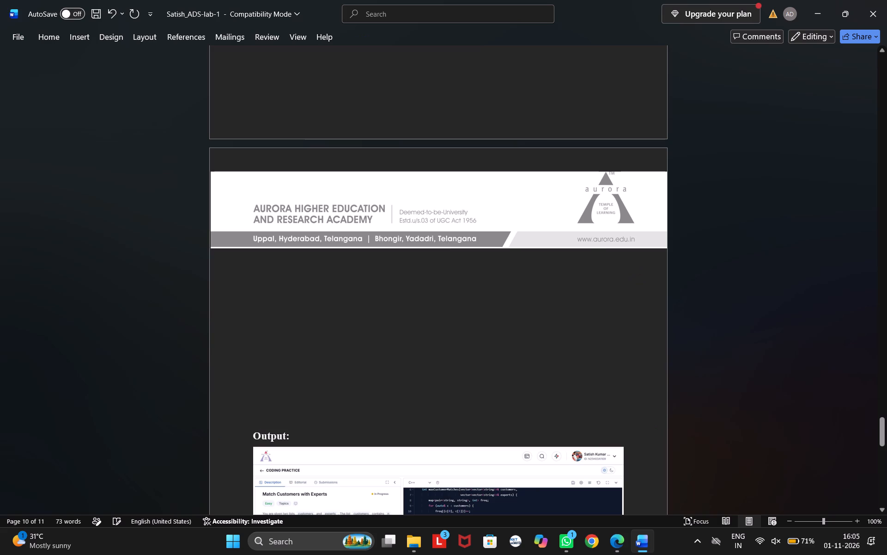
scroll(398, 283, "up", 2)
left_click(295, 209)
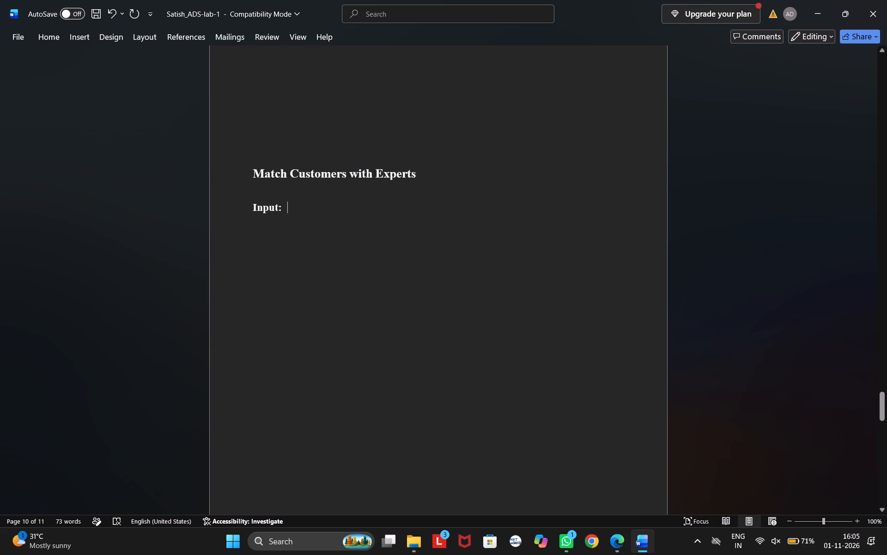
key("Return")
key("Return")
In Edge, open the Match Customers with Experts problem from the Coding Practice set of the Hashing topic in Module I.
left_click(618, 544)
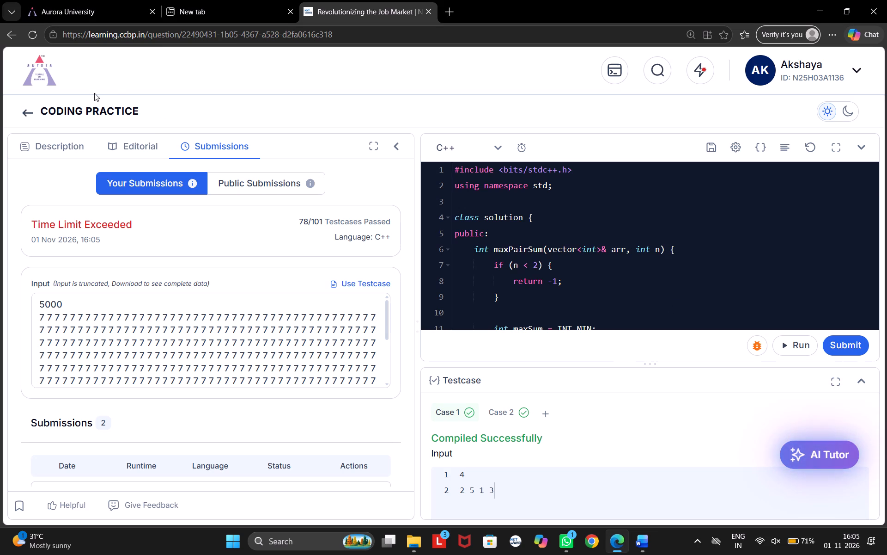
left_click(25, 107)
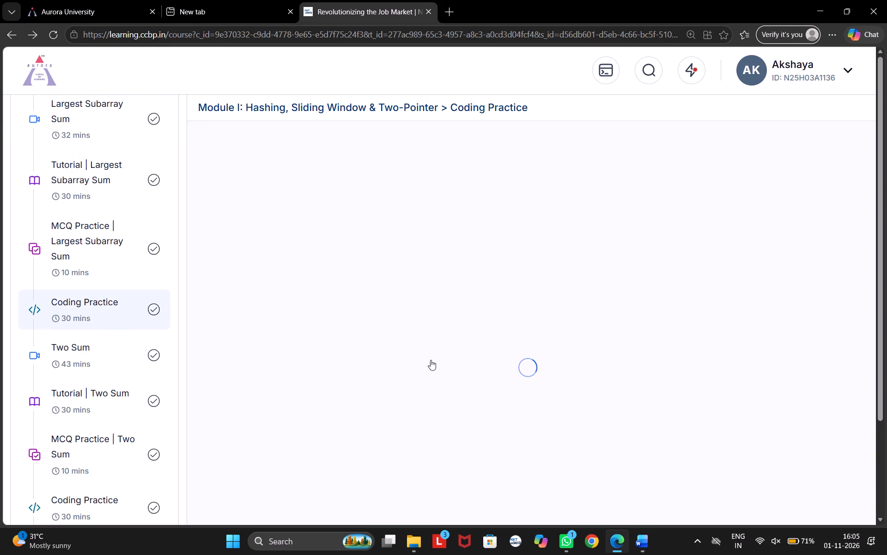
scroll(435, 363, "down", 6)
scroll(113, 363, "up", 7)
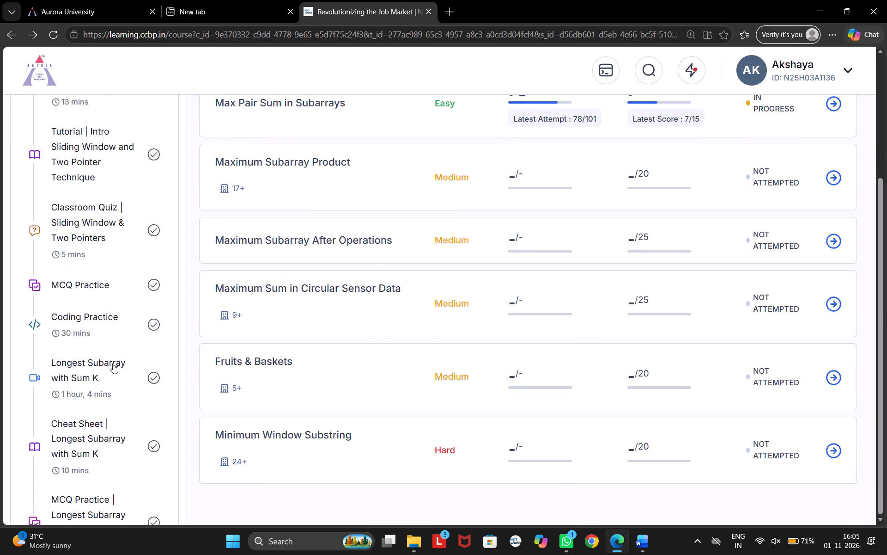
scroll(113, 363, "up", 4)
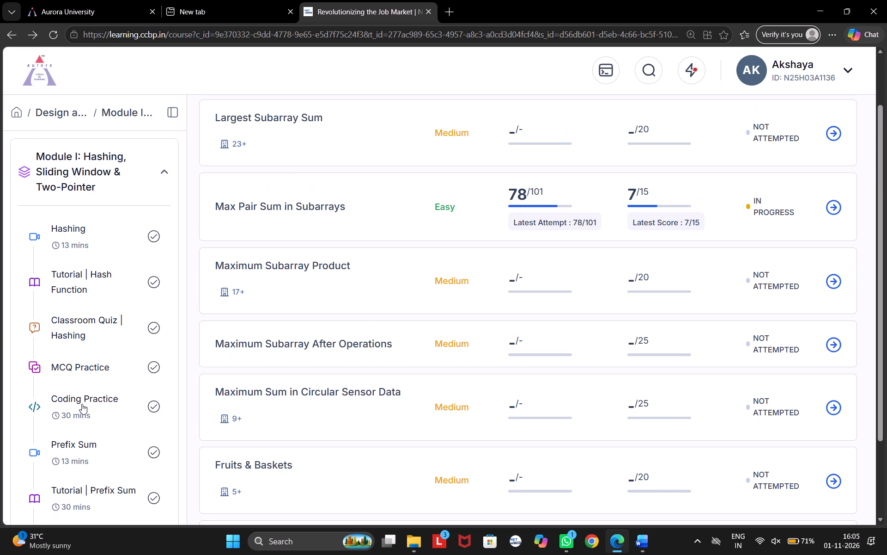
left_click(101, 406)
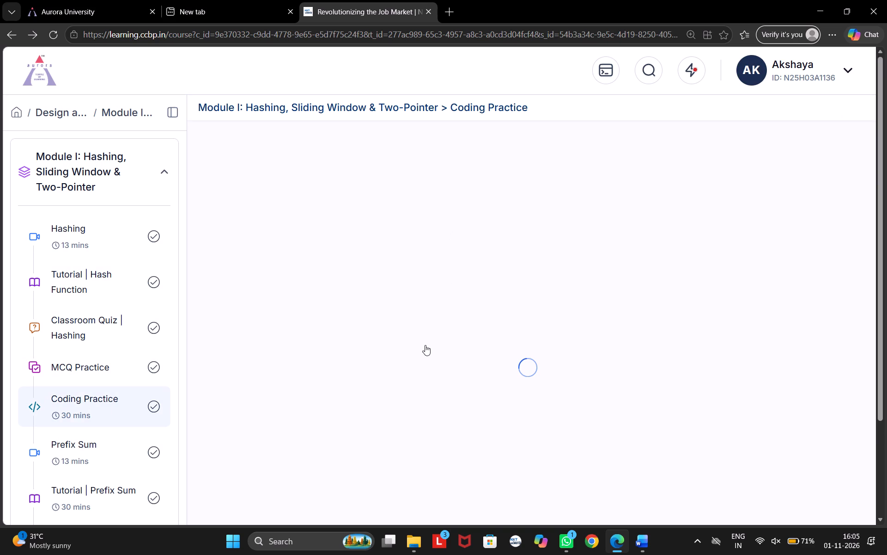
scroll(425, 345, "down", 8)
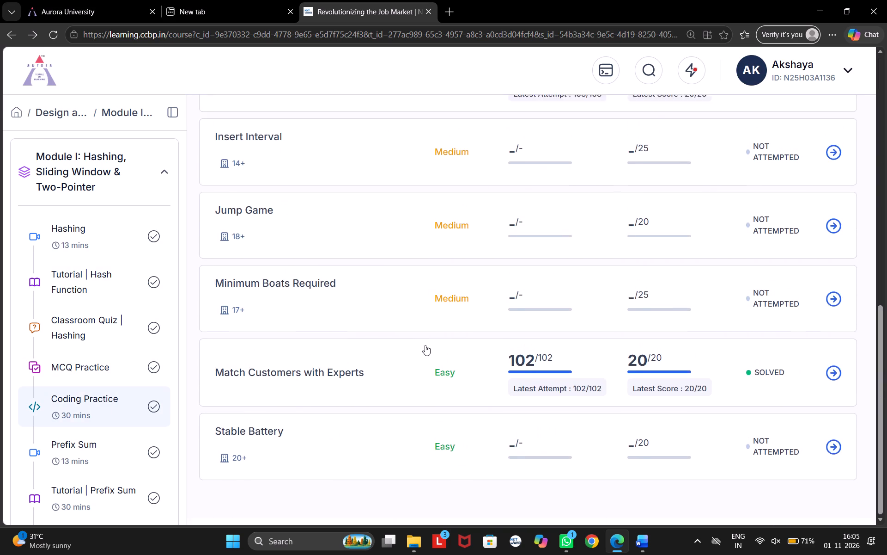
scroll(425, 345, "down", 1)
left_click(471, 351)
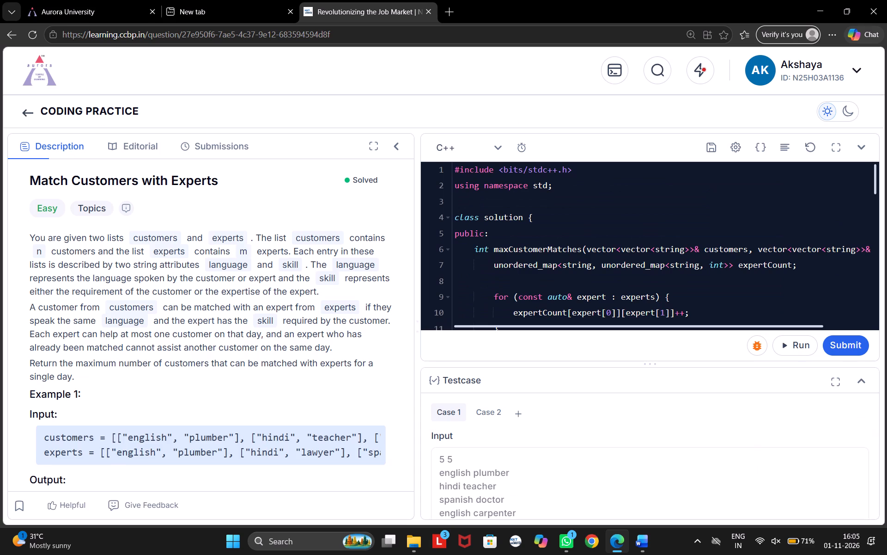
Capture the Match Customers with Experts question window.
key("shift+super+s")
left_click(617, 263)
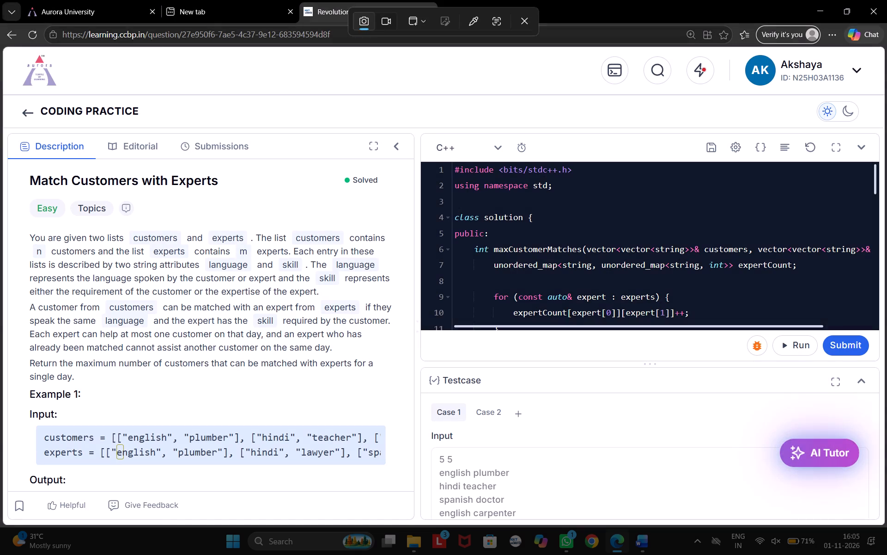
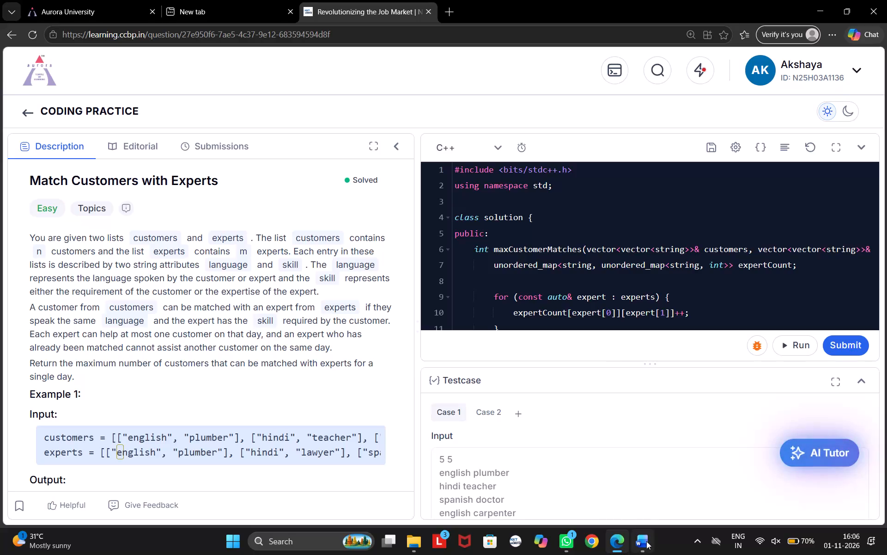
Paste the captured question window below the Match Customers with Experts Input heading in the Word report.
left_click(646, 540)
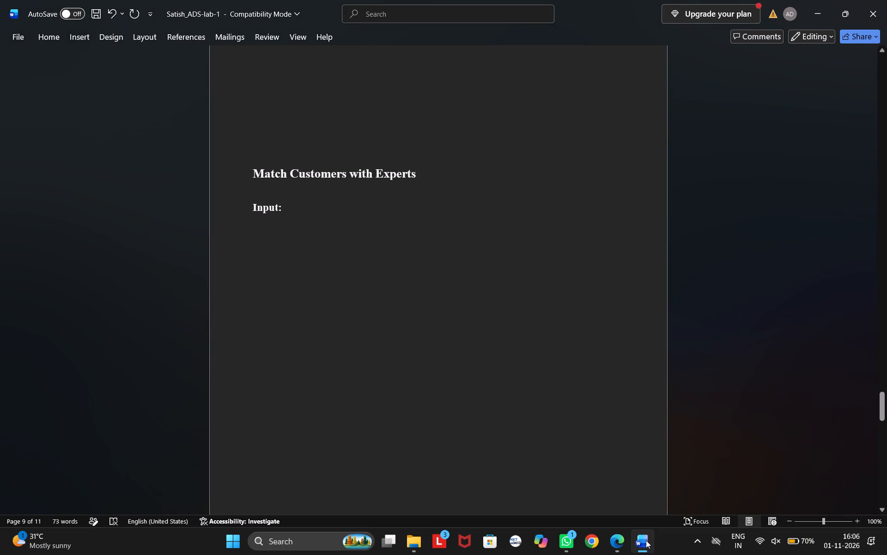
key("ctrl+v")
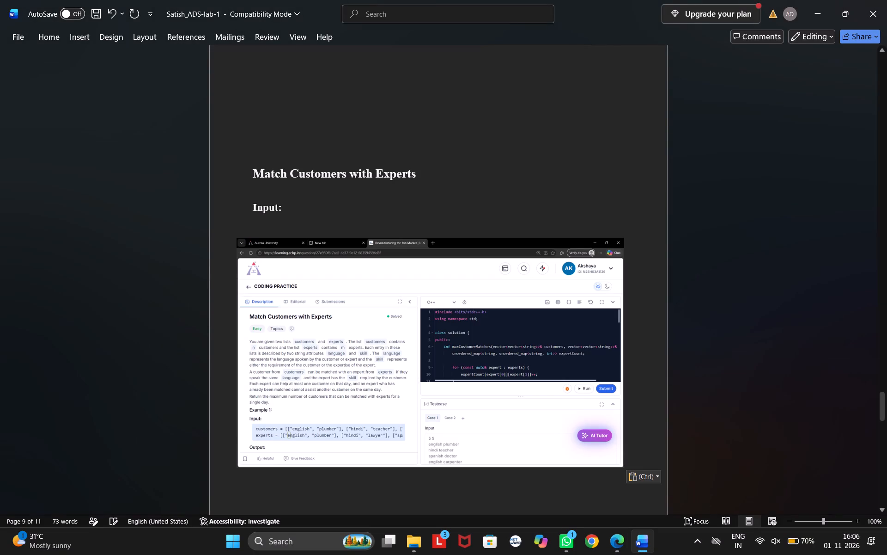
Remove the indent and the blank lines above the Match Customers with Experts Output heading, moving it to the page top.
scroll(541, 273, "down", 4)
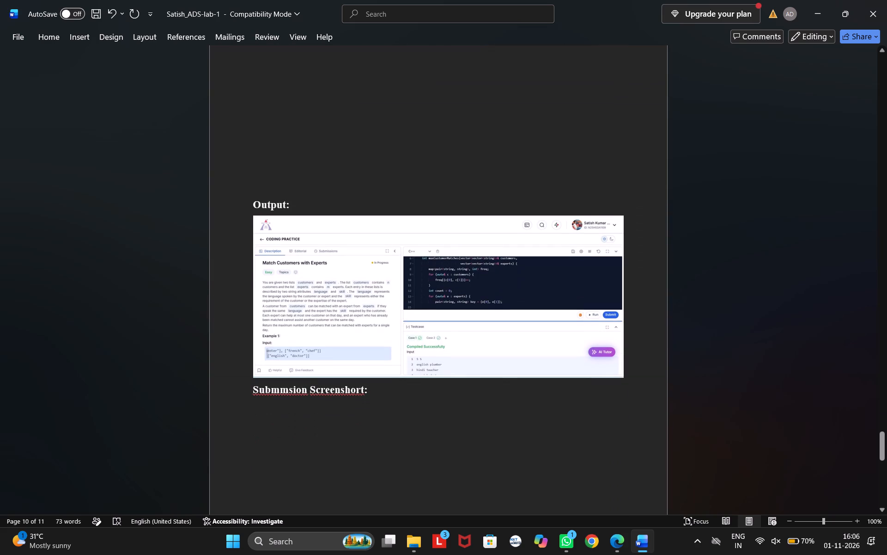
scroll(541, 273, "up", 2)
scroll(541, 273, "down", 1)
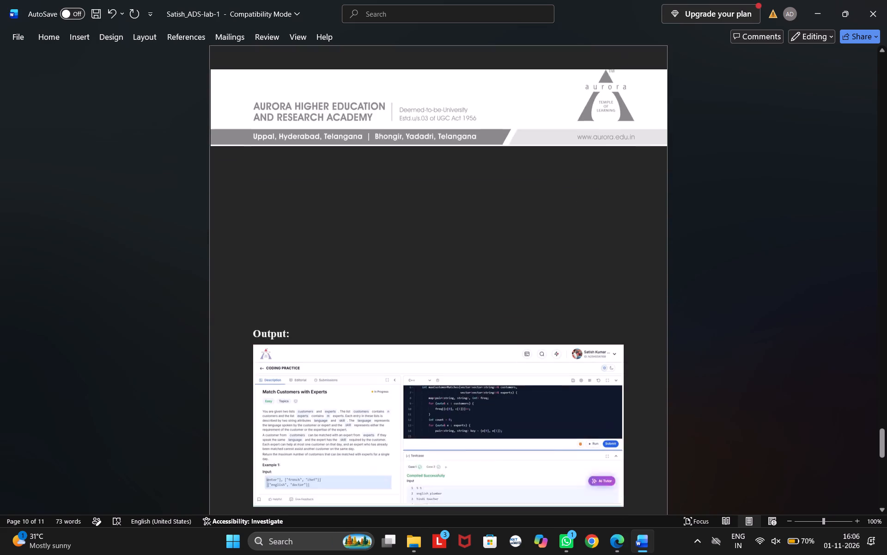
scroll(541, 273, "down", 1)
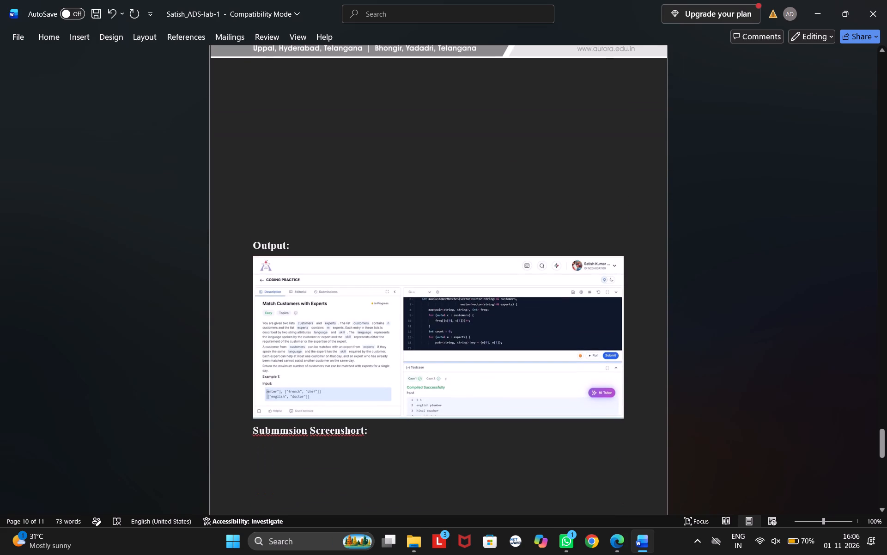
left_click(253, 247)
key("BackSpace")
key("BackSpace")
key("BackSpace")
key("BackSpace")
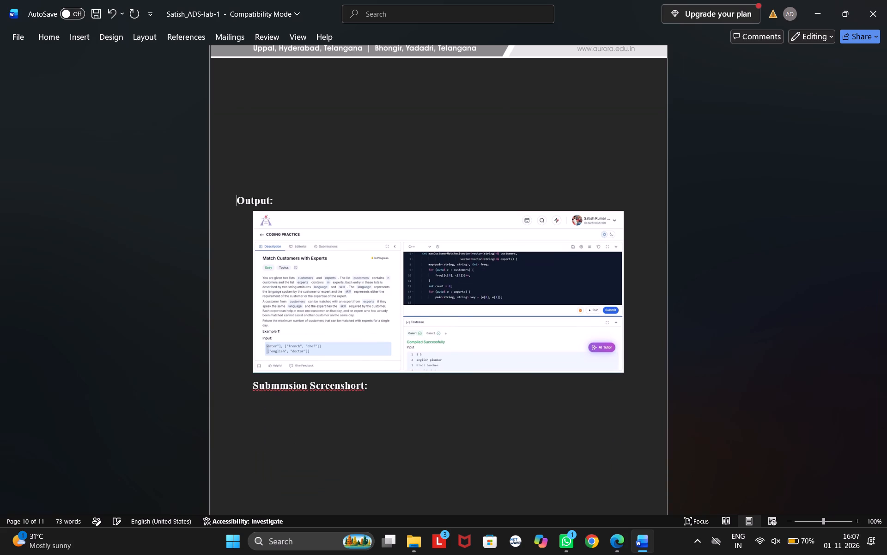
key("BackSpace")
key("BackSpace")
key("BackSpace")
key("BackSpace")
key("BackSpace")
key("BackSpace")
key("BackSpace")
key("BackSpace")
key("BackSpace")
key("BackSpace")
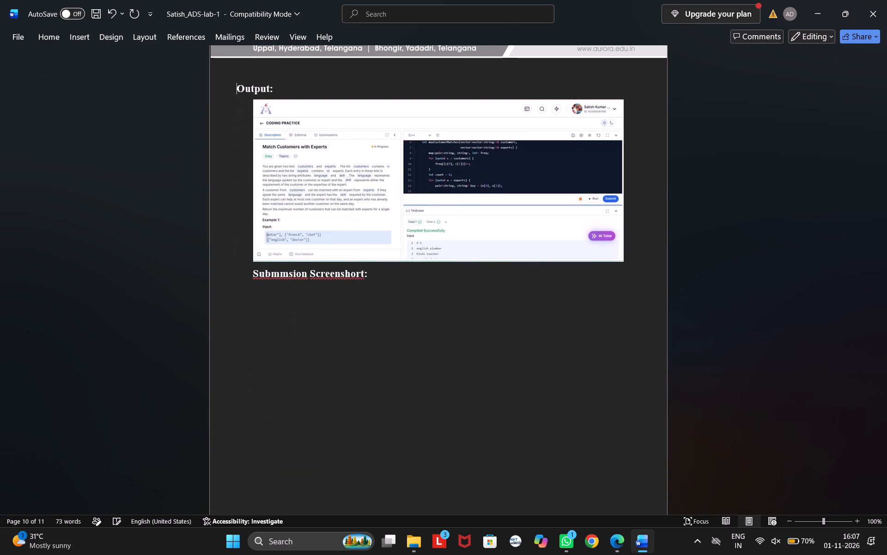
Delete the old output picture of Match Customers with Experts and add two blank lines below its Output heading.
left_click(371, 224)
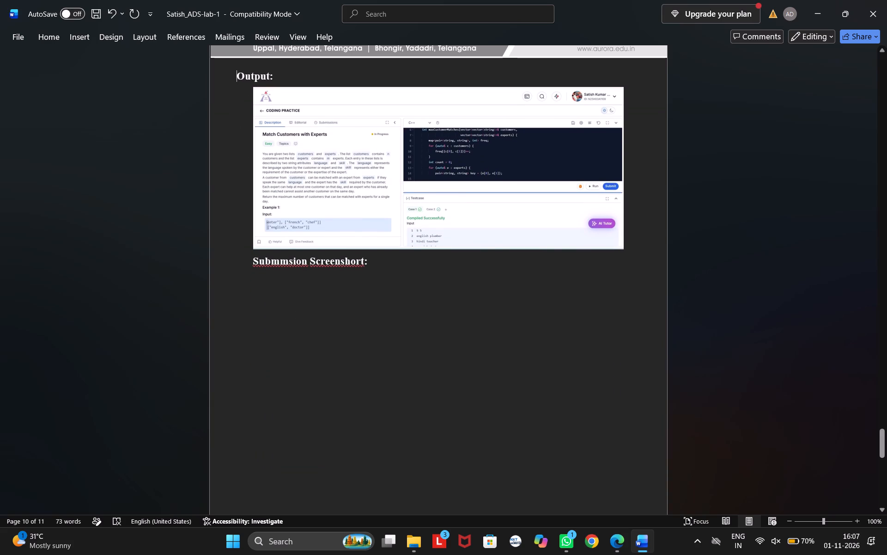
key("BackSpace")
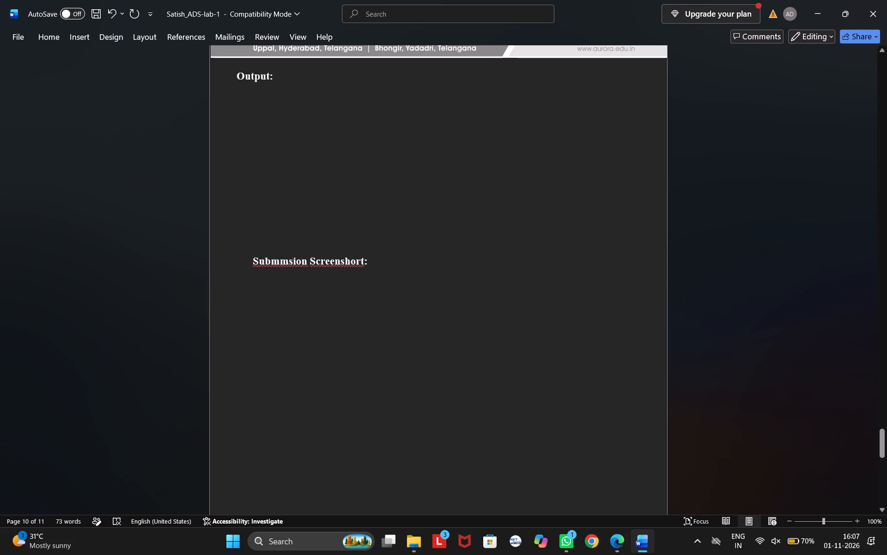
left_click(294, 79)
key("Return")
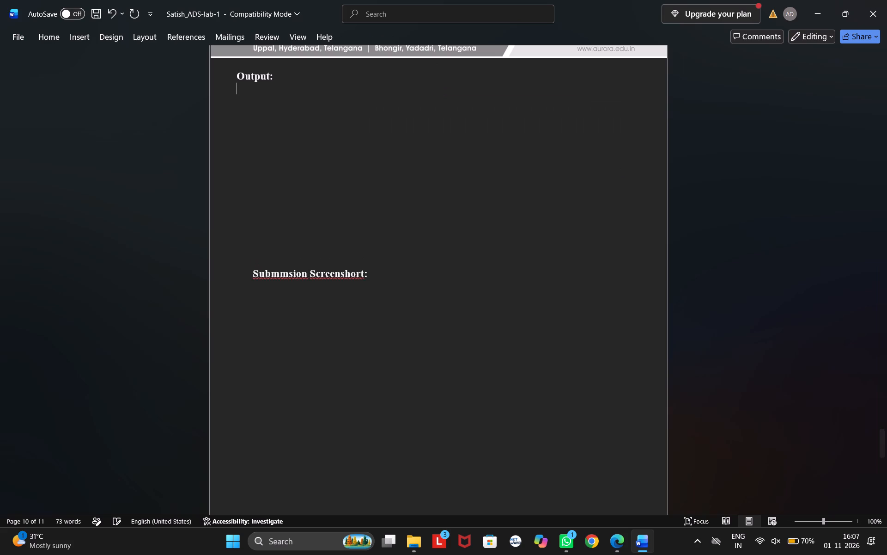
key("Return")
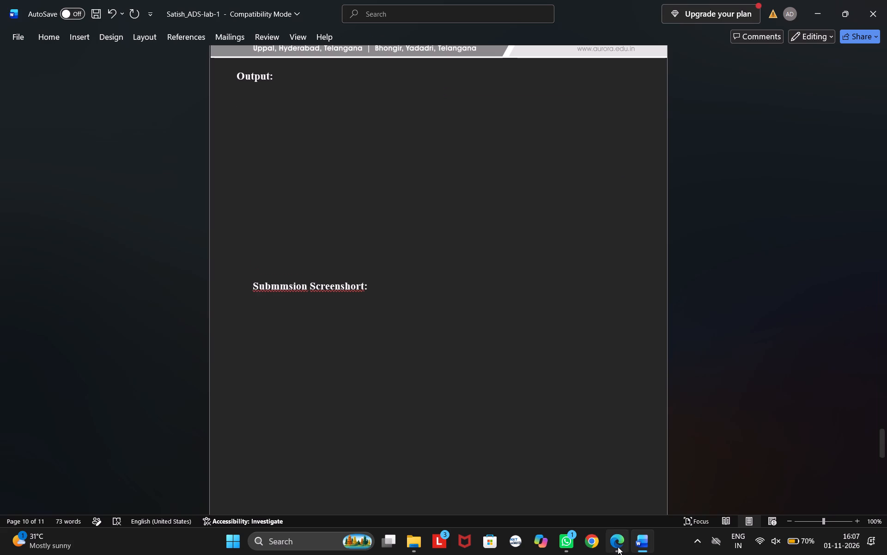
In Edge, run the C++ solution of Match Customers with Experts against the sample test cases.
left_click(617, 546)
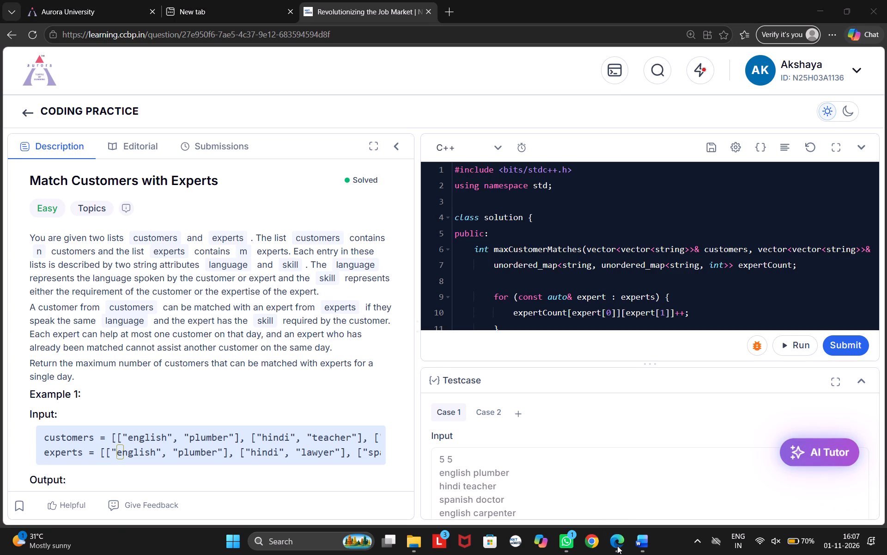
left_click(784, 345)
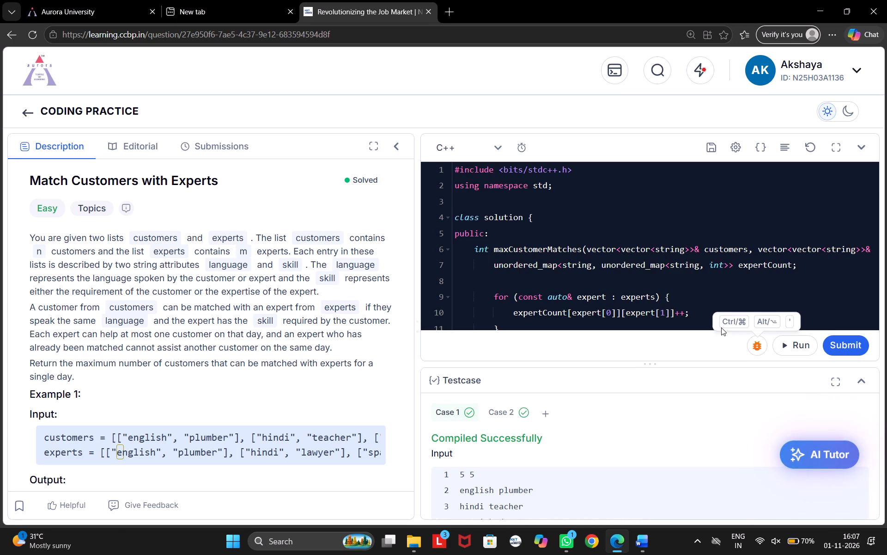
Capture the run result window and paste it below the Match Customers with Experts Output heading in the Word report.
key("shift+super+s")
left_click(620, 162)
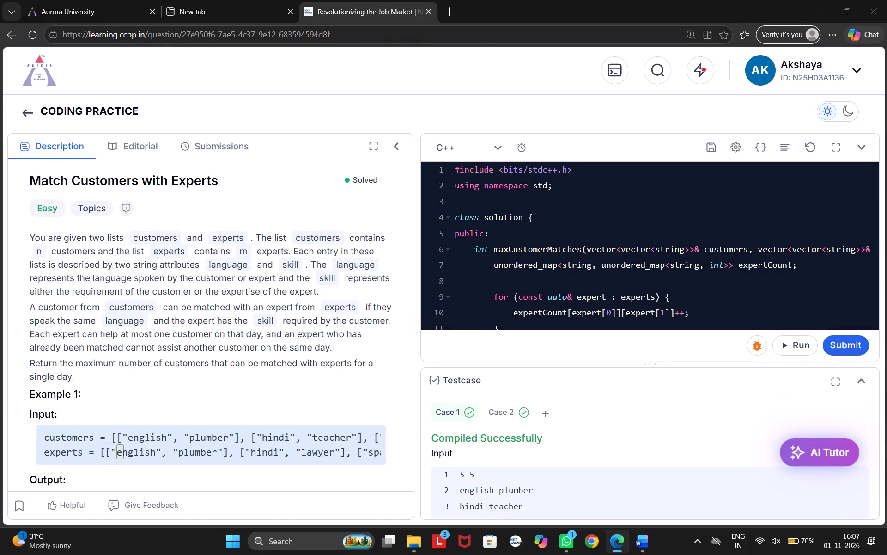
left_click(647, 534)
key("ctrl+v")
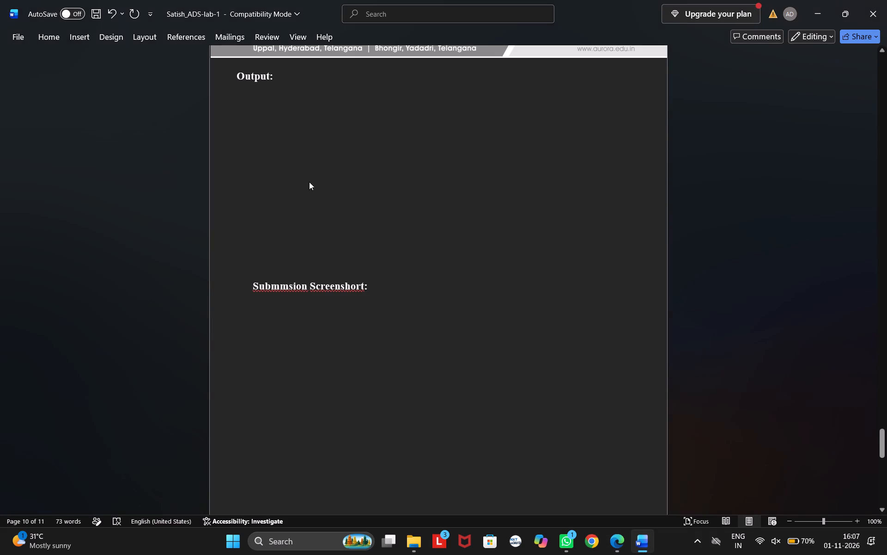
Remove the indent and extra blank lines above the Submmsion Screenshort heading so it sits just below the new output picture.
scroll(402, 288, "down", 1)
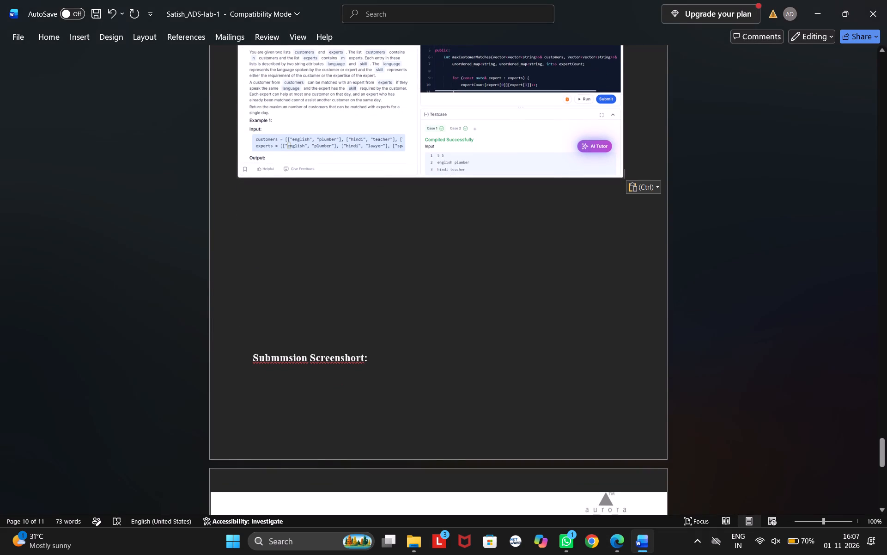
left_click(254, 363)
key("BackSpace")
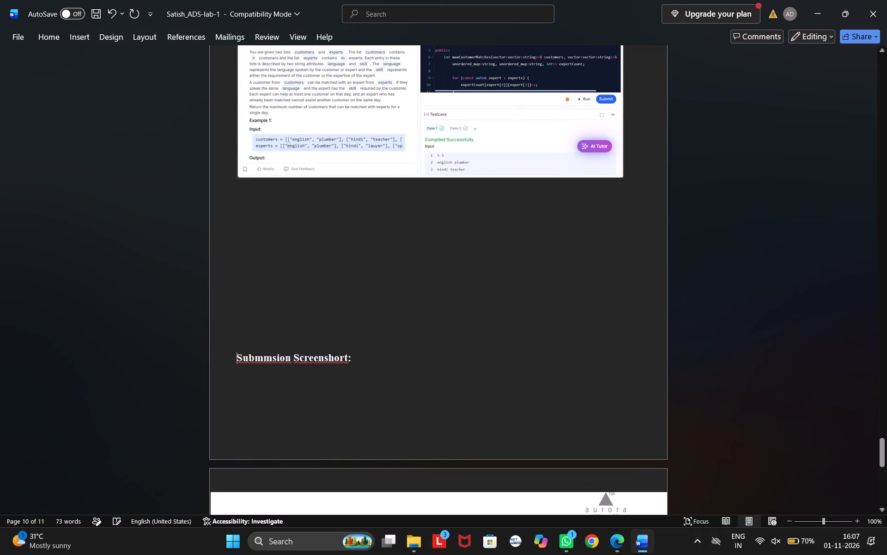
key("BackSpace")
key("BackSpace")
key("BackSpace")
key("BackSpace")
key("BackSpace")
key("BackSpace")
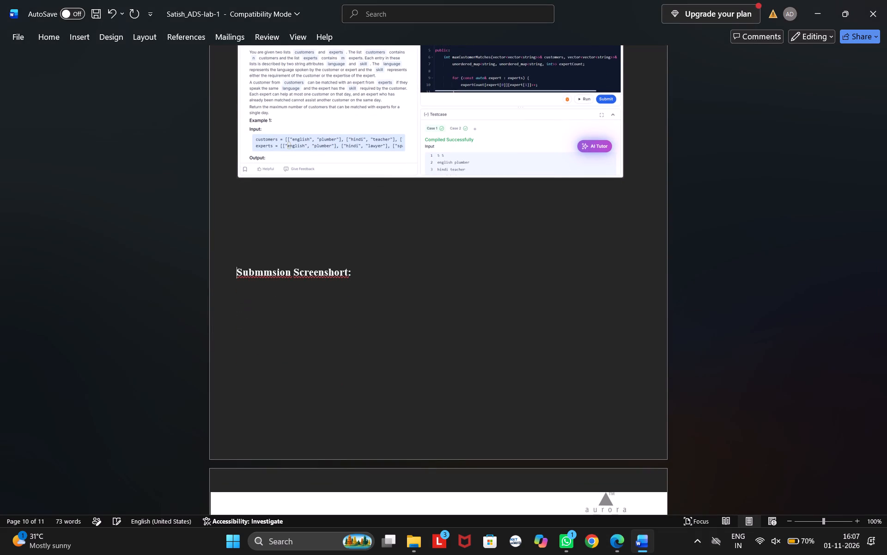
key("BackSpace")
key("BackSpace")
key("BackSpace")
key("BackSpace")
key("BackSpace")
key("BackSpace")
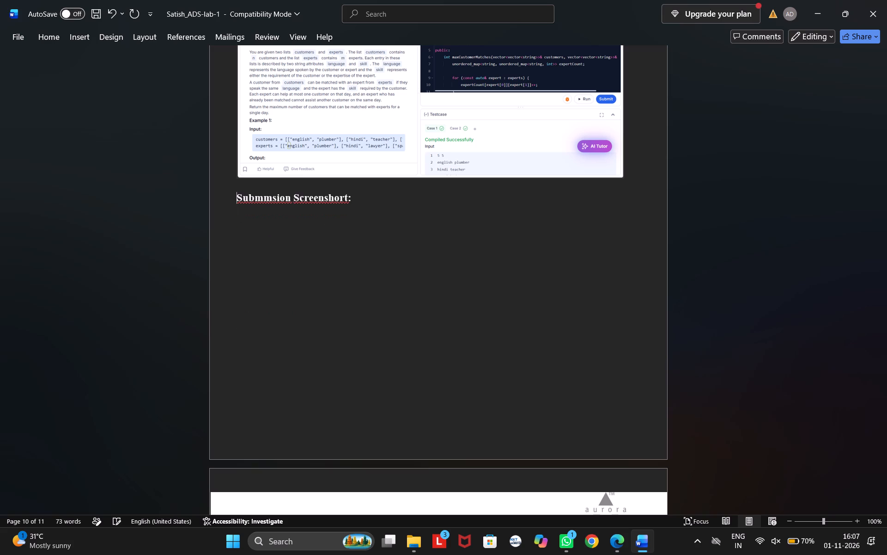
key("BackSpace")
key("Return")
Add two blank lines below the Submmsion Screenshort heading and delete the old submission picture on the following page.
left_click(362, 202)
key("Return")
key("Return")
scroll(419, 299, "down", 1)
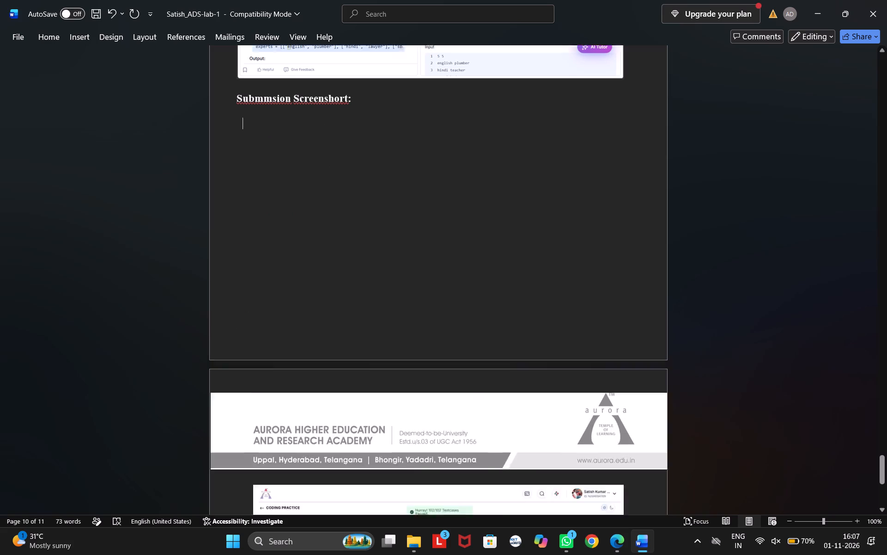
scroll(419, 299, "down", 1)
left_click(451, 324)
key("BackSpace")
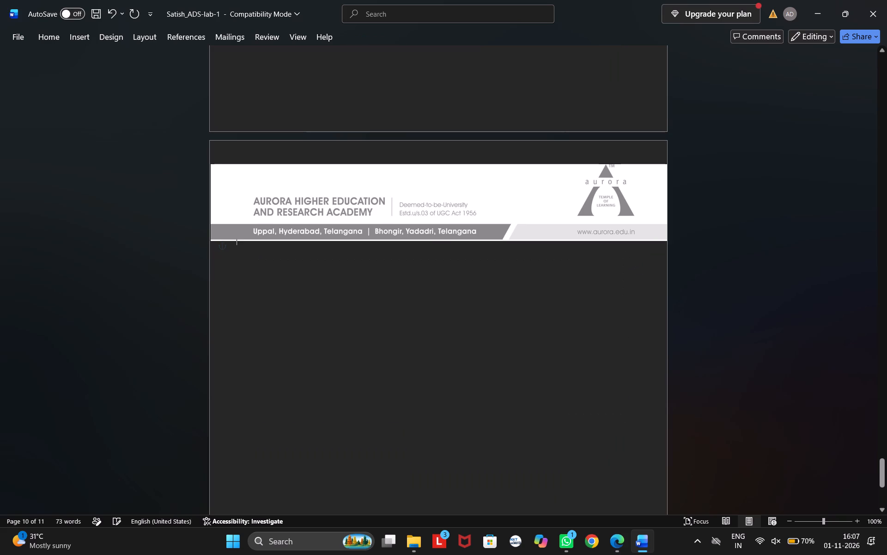
Insert two more line breaks directly after the Match Customers with Experts Submmsion Screenshort heading.
scroll(451, 326, "down", 10)
scroll(451, 326, "up", 3)
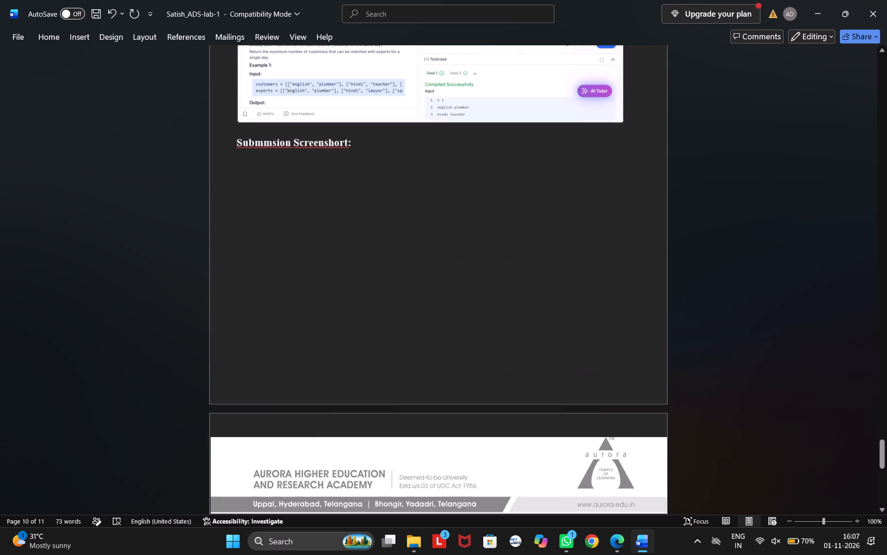
scroll(451, 326, "up", 1)
left_click(358, 178)
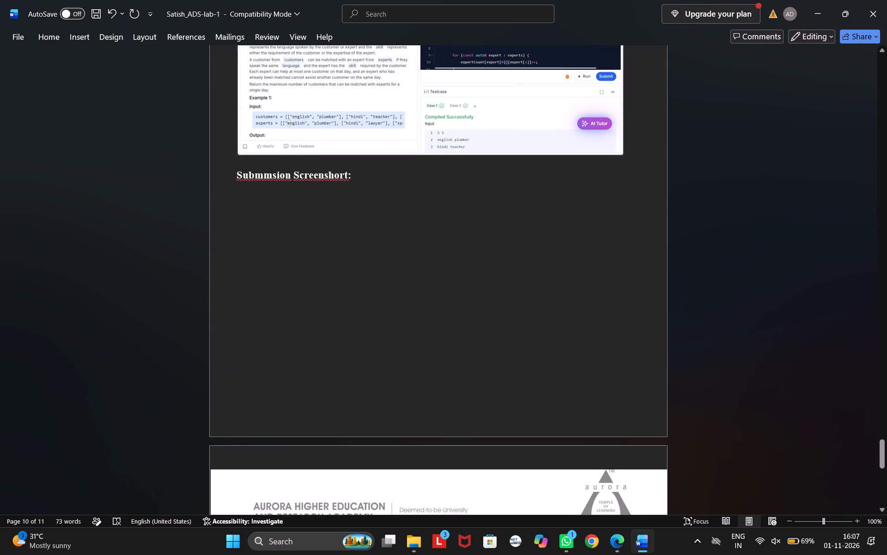
key("Return")
key("Return")
In Edge, submit the Match Customers with Experts solution.
left_click(620, 546)
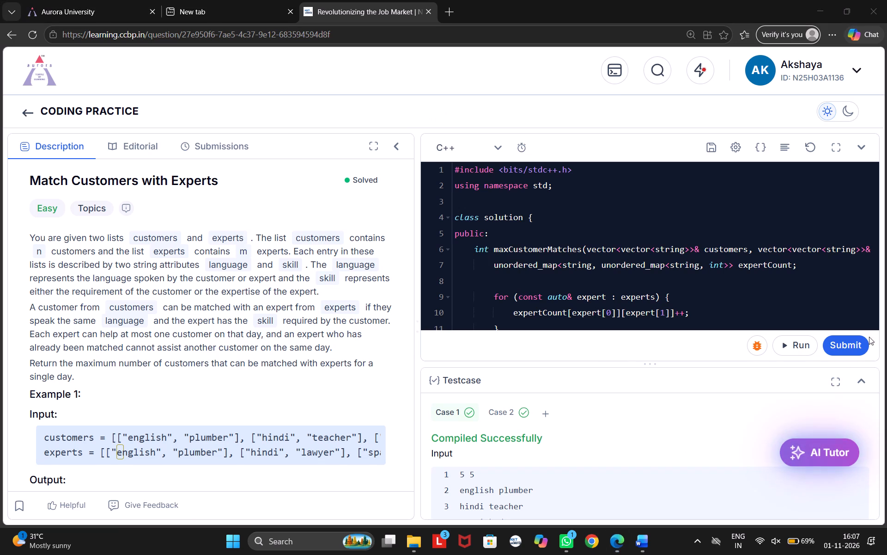
left_click(844, 355)
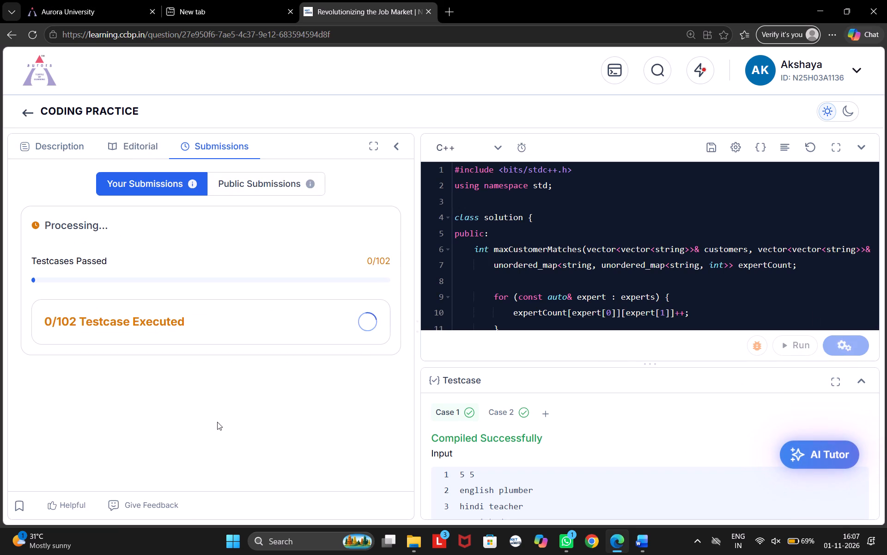
Capture the accepted submission result window and paste it below the Match Customers with Experts submission heading in the Word report.
key("shift+super+s")
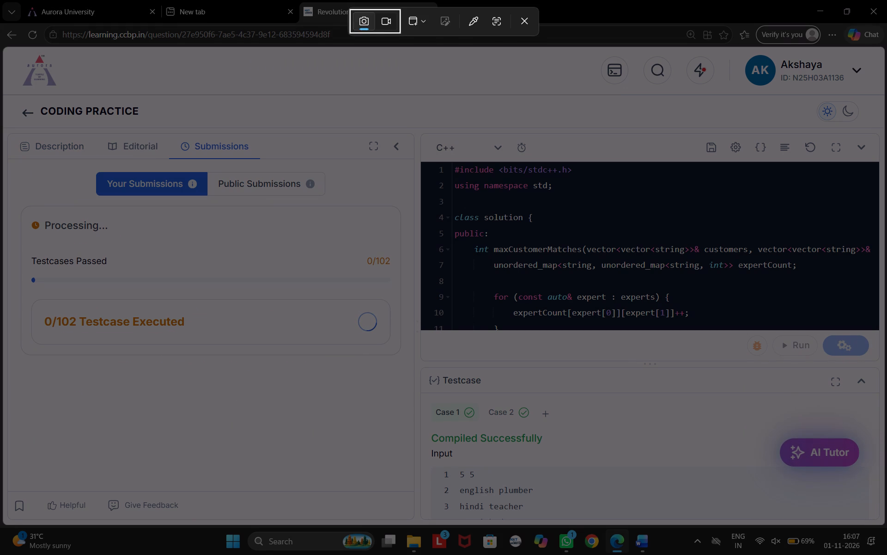
left_click(237, 394)
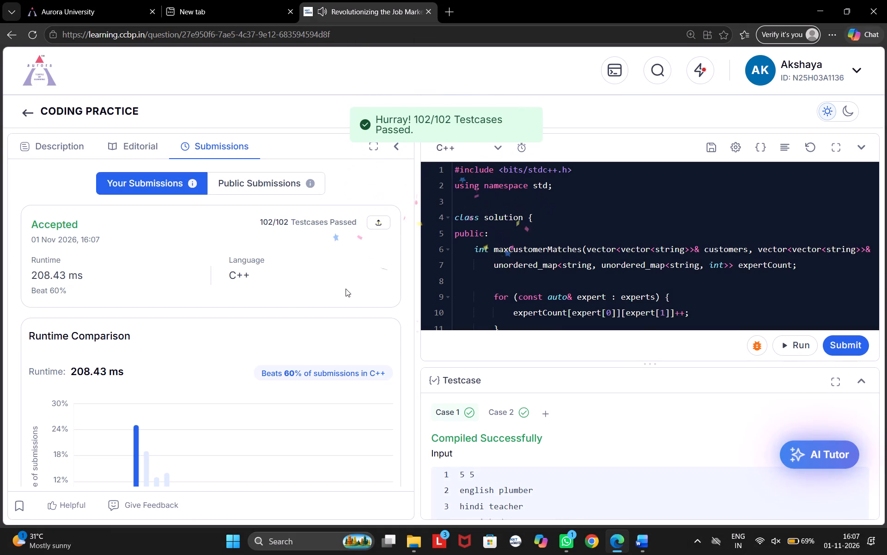
key("shift+super+s")
left_click(346, 289)
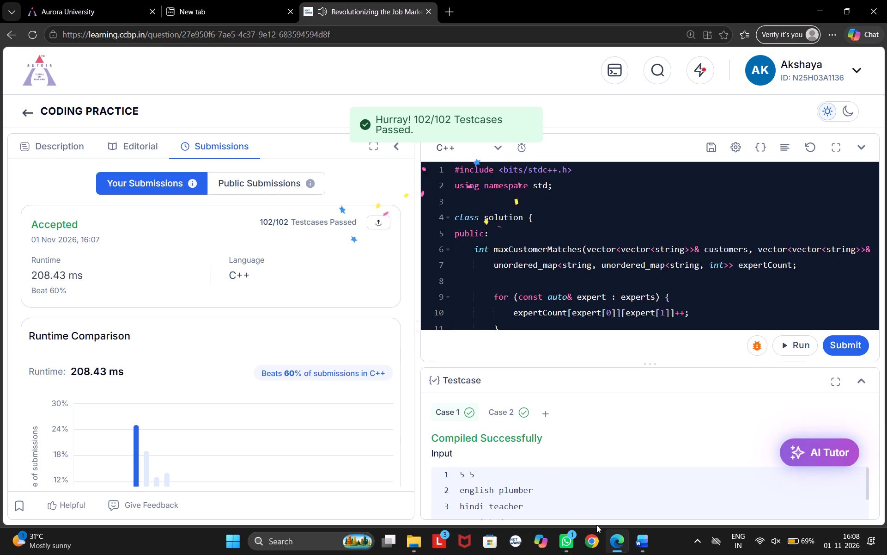
left_click(654, 546)
left_click(404, 346)
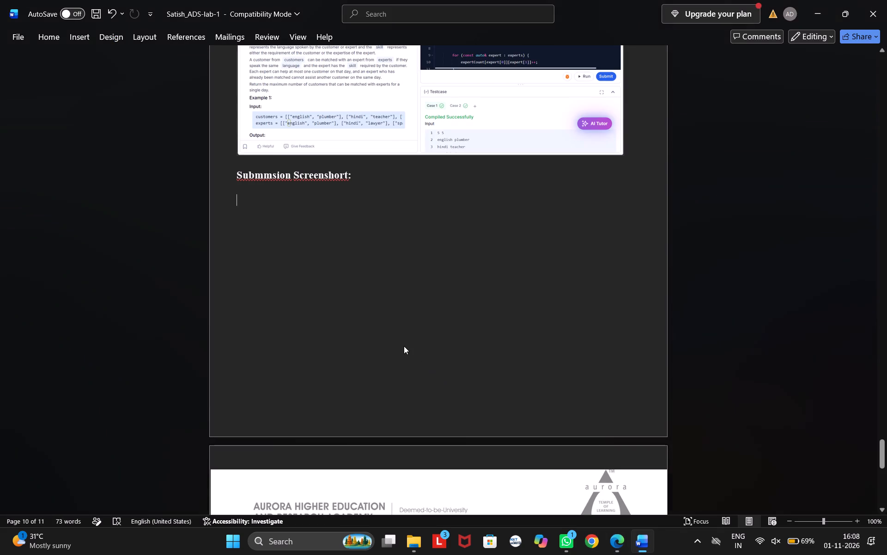
key("ctrl+v")
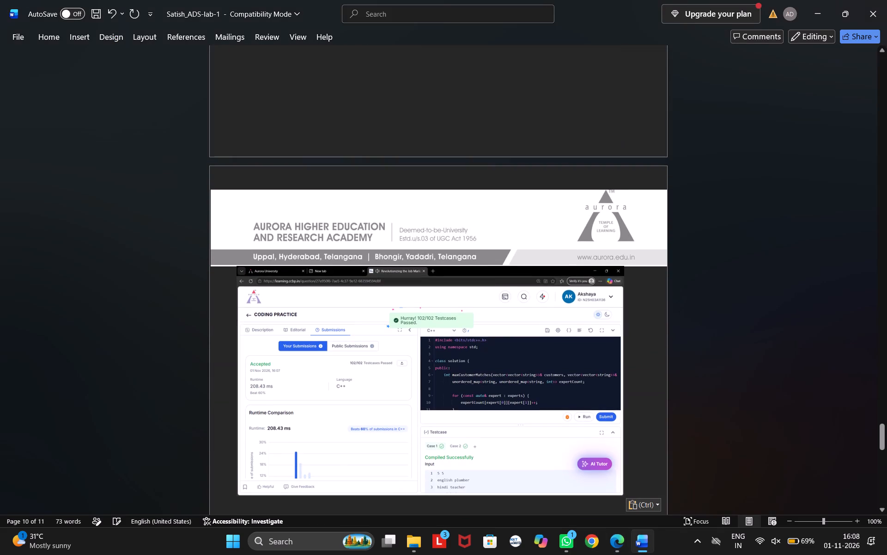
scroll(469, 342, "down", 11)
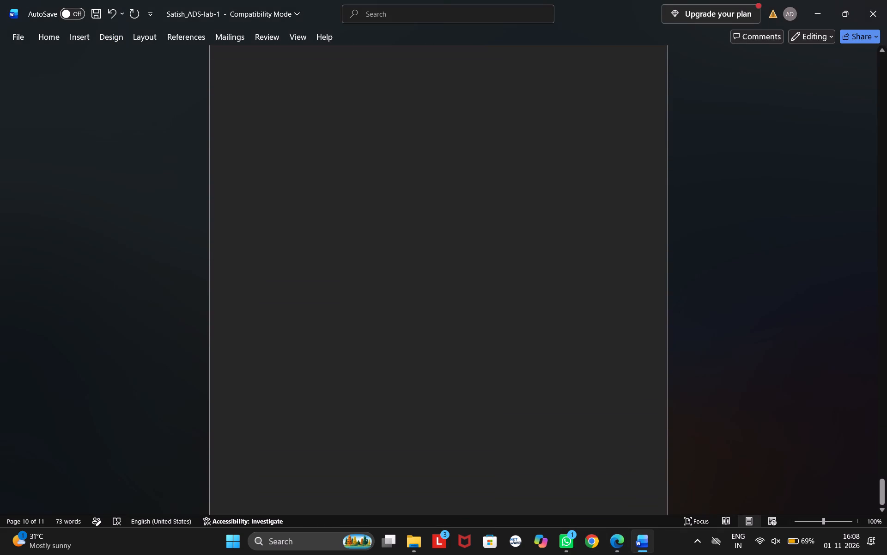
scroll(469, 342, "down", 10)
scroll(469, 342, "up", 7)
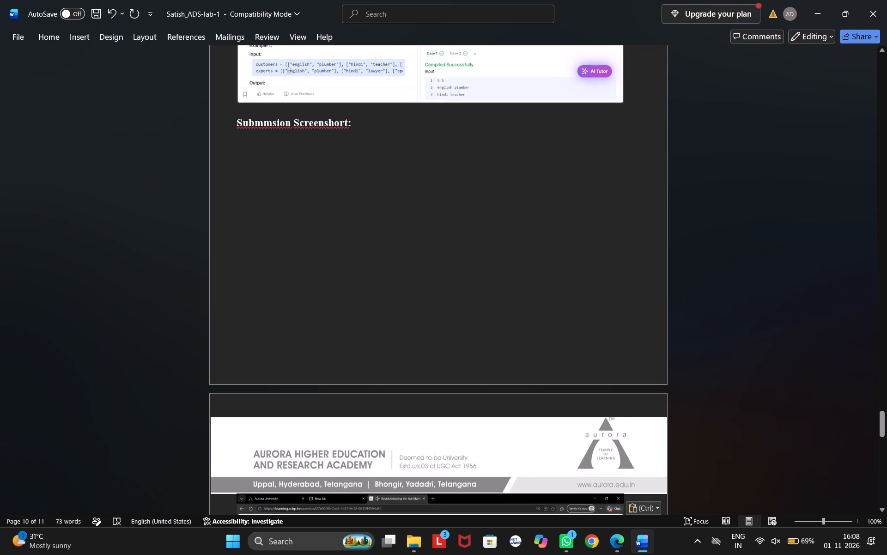
Review the whole lab report from the student details page to the last submission screenshot.
scroll(469, 342, "up", 4)
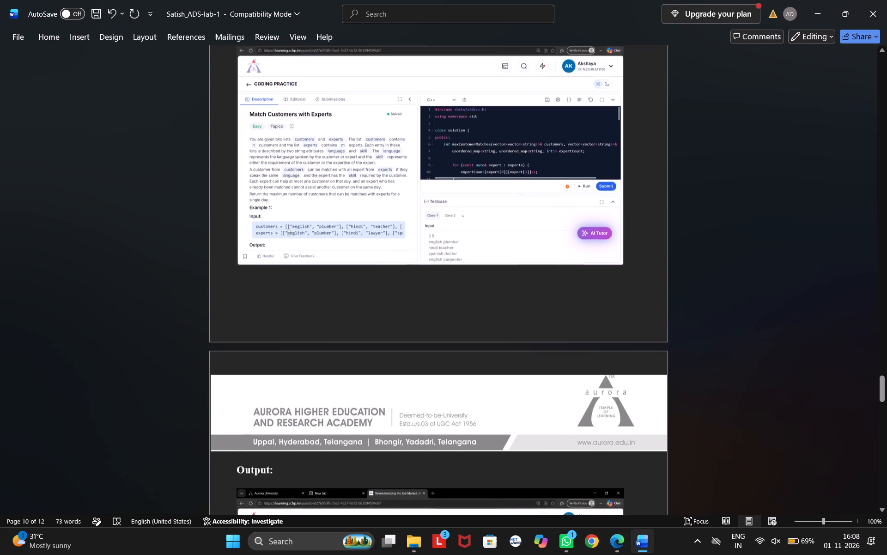
scroll(469, 342, "down", 12)
left_click(469, 342)
scroll(469, 342, "up", 20)
scroll(469, 342, "up", 18)
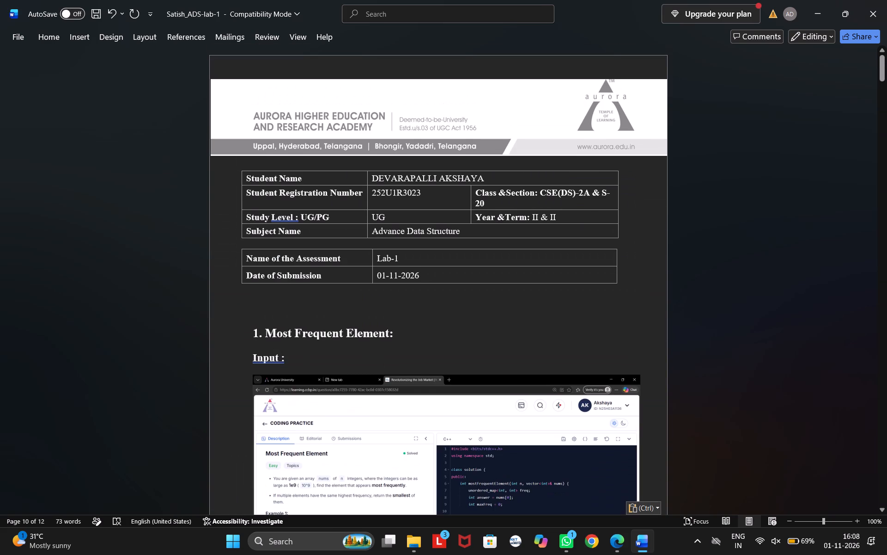
scroll(469, 342, "up", 6)
scroll(552, 312, "down", 3)
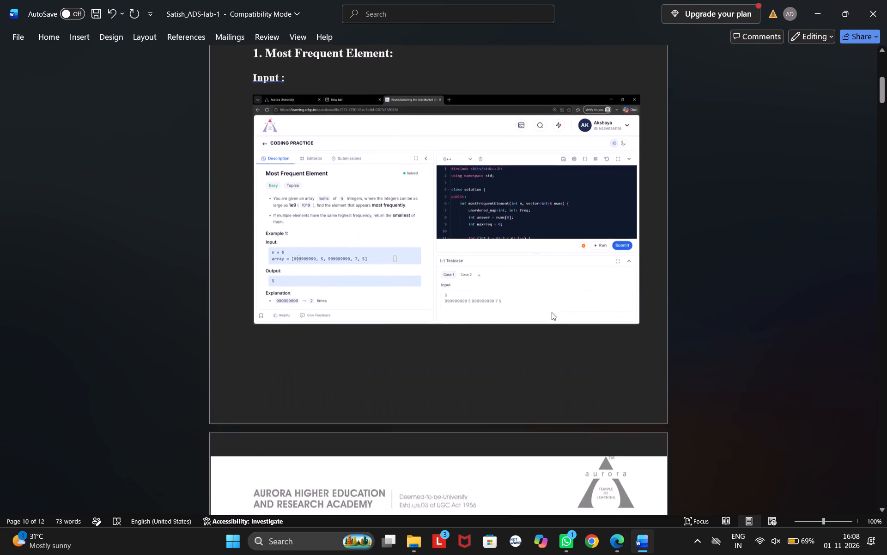
scroll(552, 312, "down", 6)
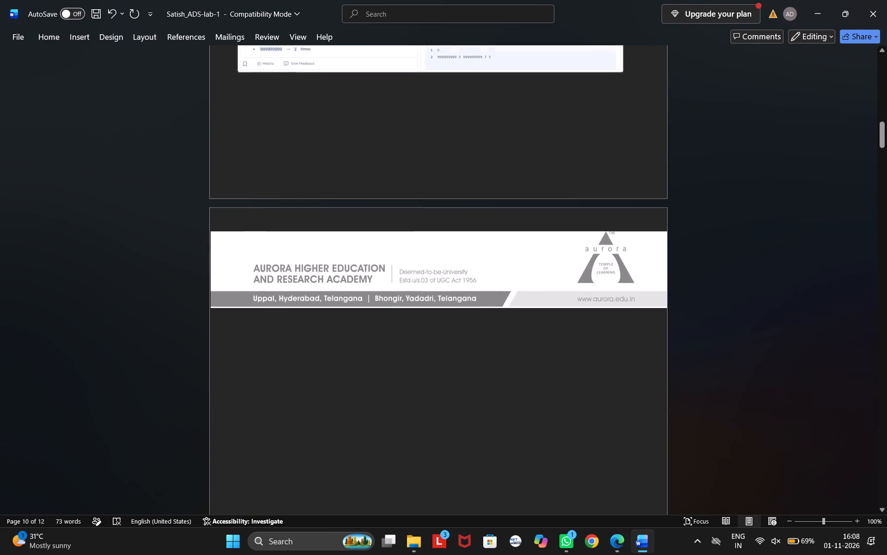
scroll(552, 312, "down", 5)
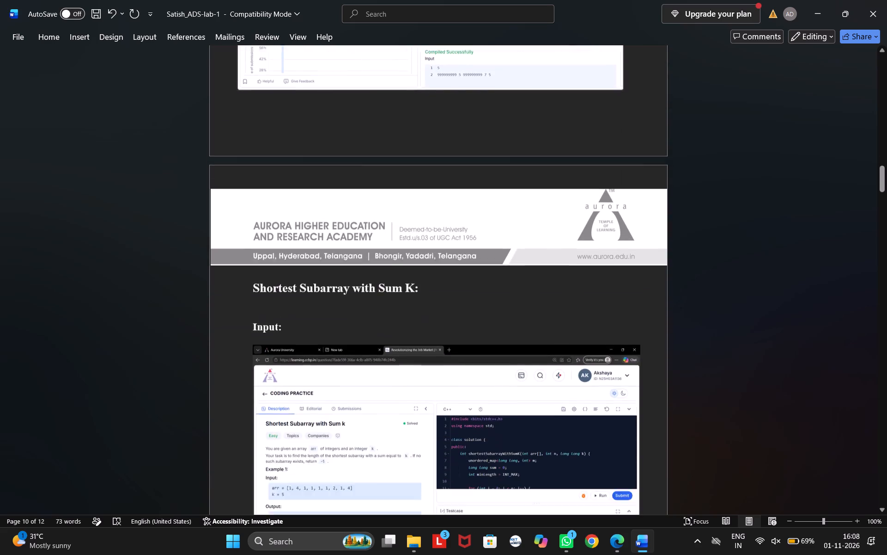
scroll(552, 312, "down", 6)
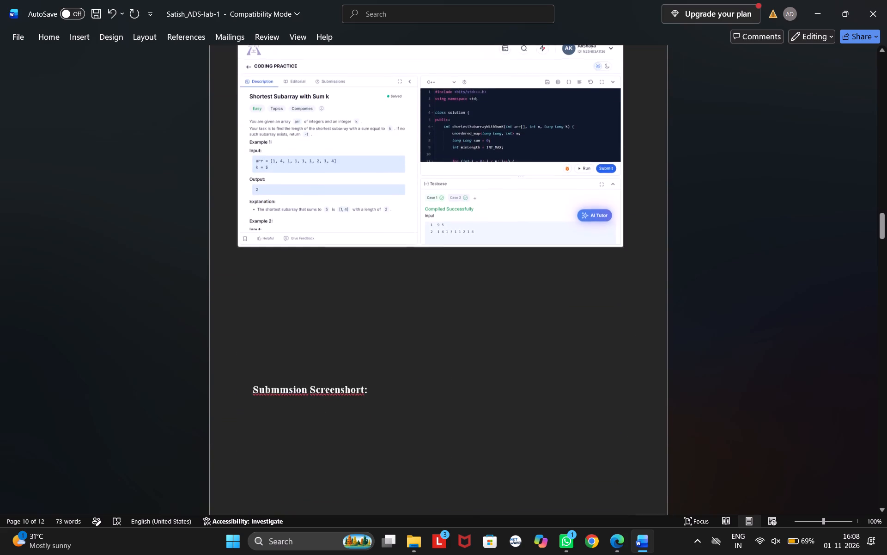
scroll(552, 312, "down", 6)
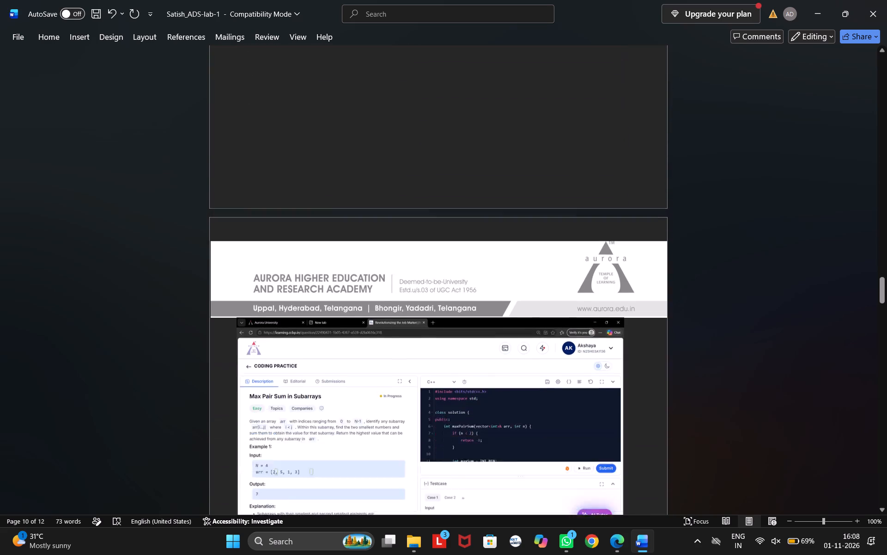
scroll(552, 312, "down", 5)
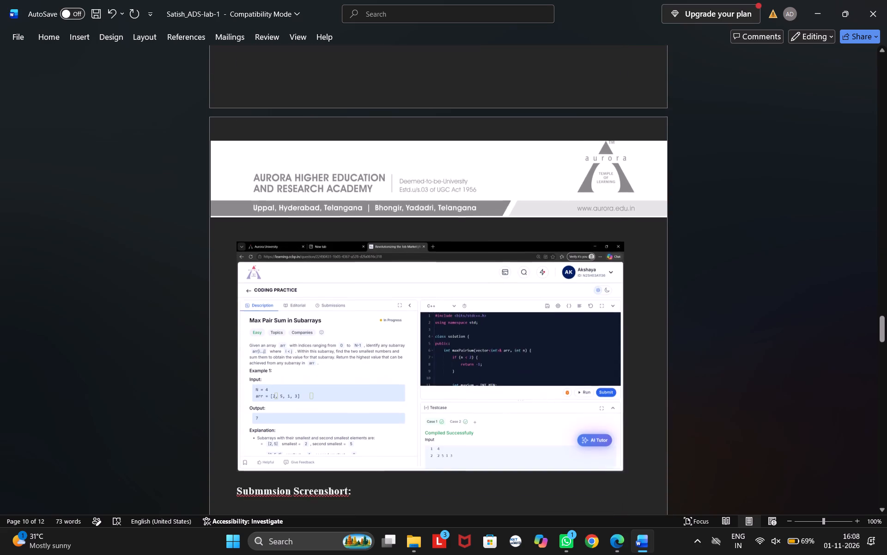
scroll(552, 312, "down", 6)
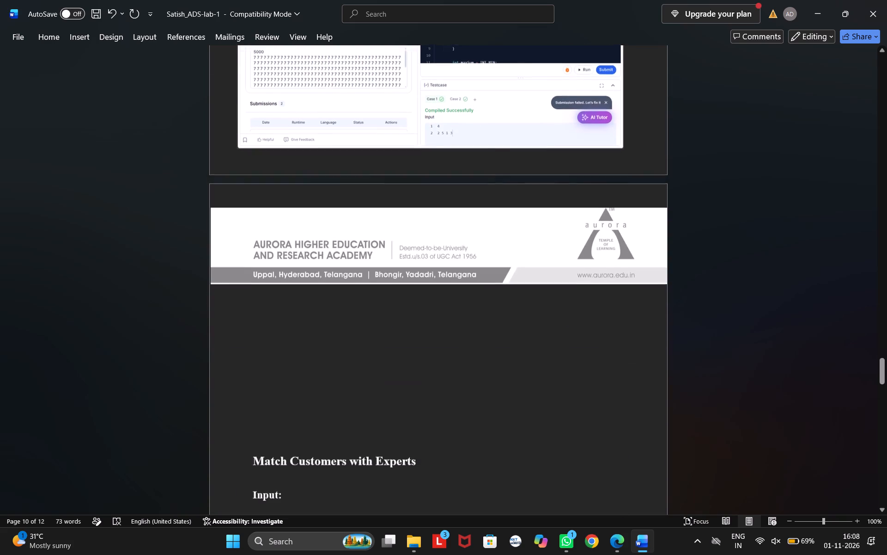
scroll(552, 312, "down", 5)
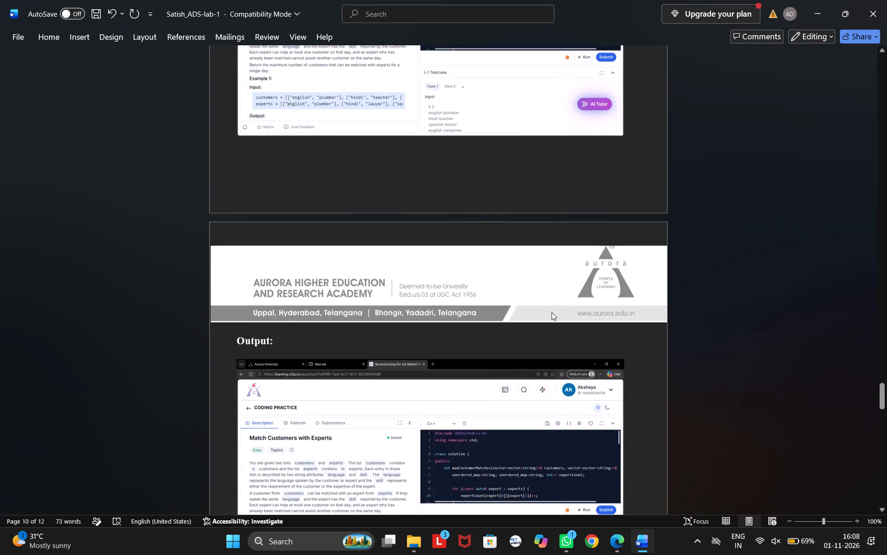
scroll(552, 312, "down", 17)
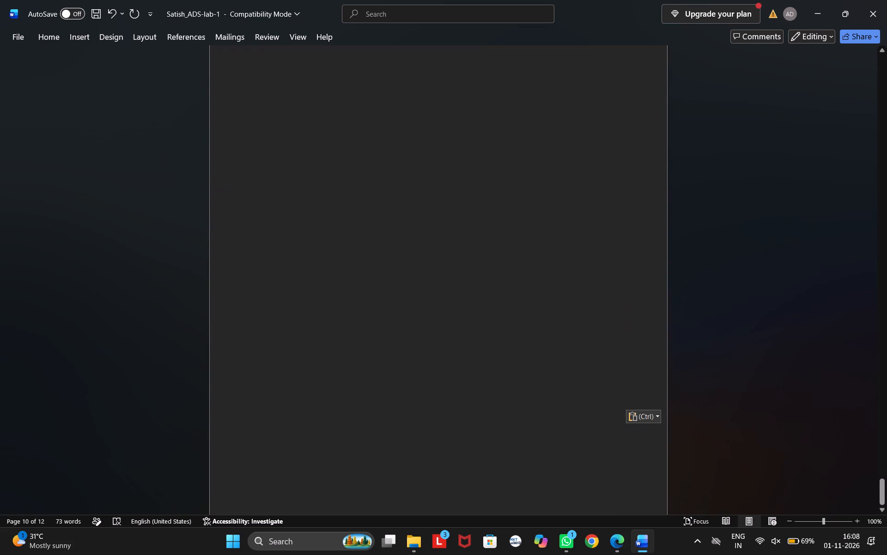
scroll(552, 312, "down", 8)
scroll(552, 312, "up", 20)
scroll(552, 312, "up", 20)
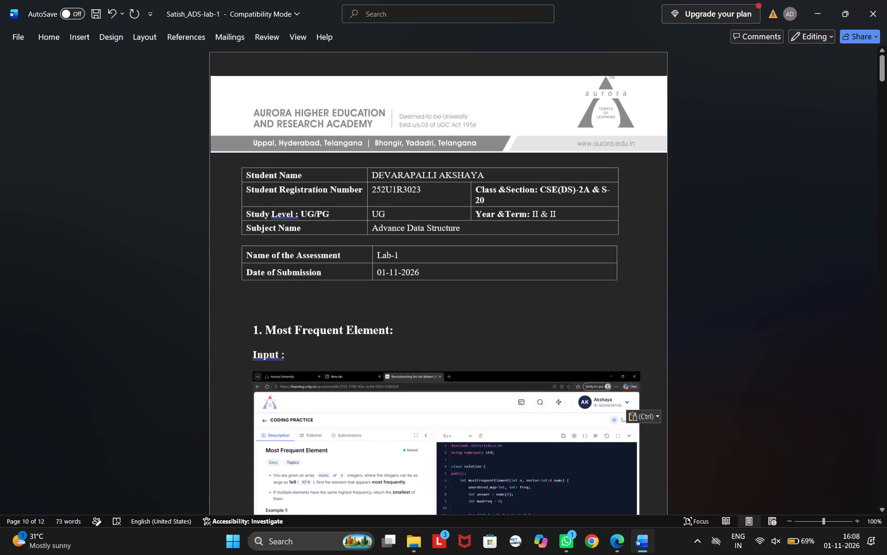
scroll(552, 312, "up", 1)
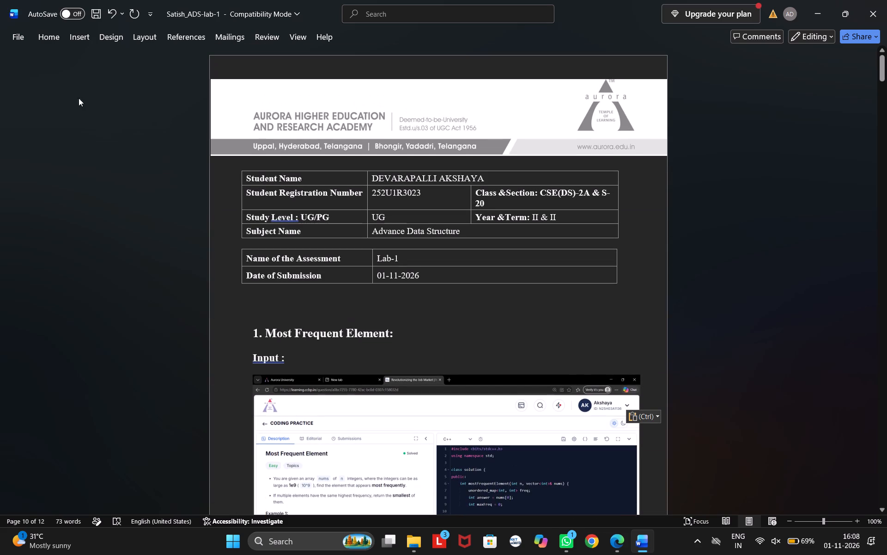
Start exporting the lab report as a PDF and name the file ADS LAB 1.
left_click(18, 37)
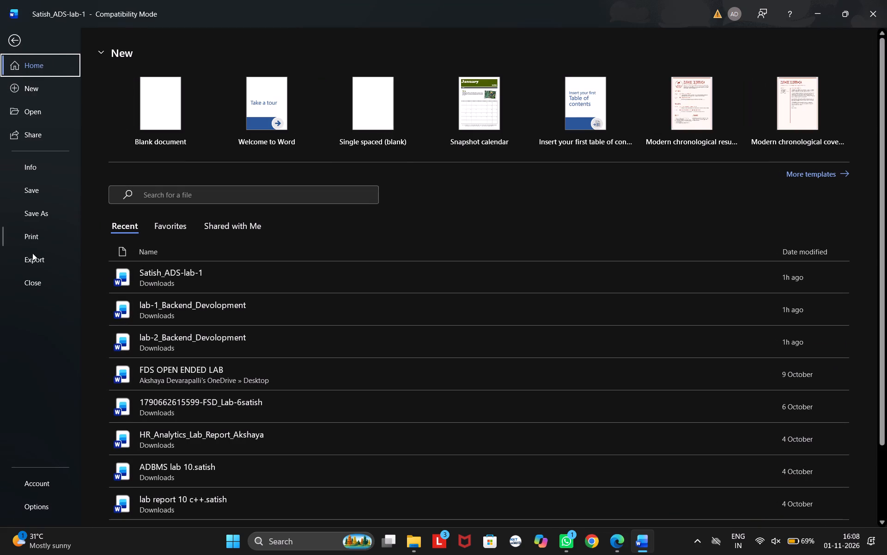
left_click(44, 257)
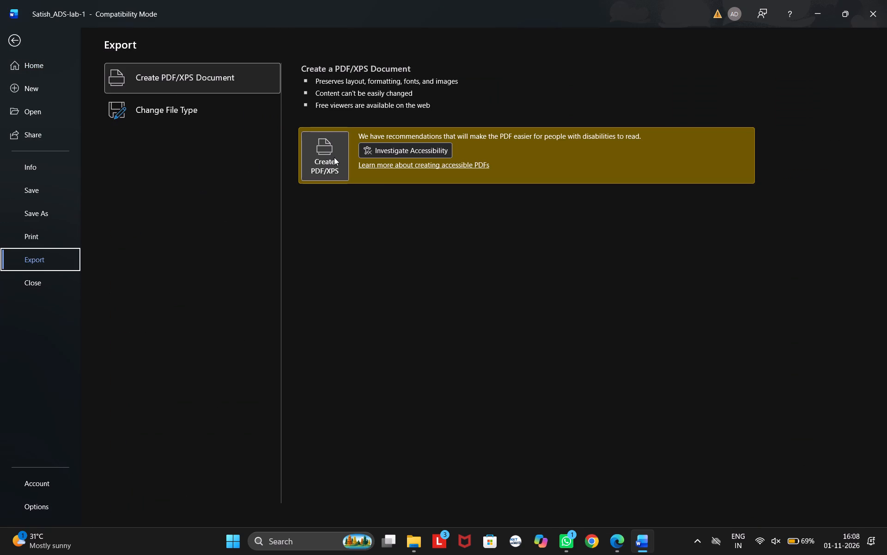
left_click(334, 157)
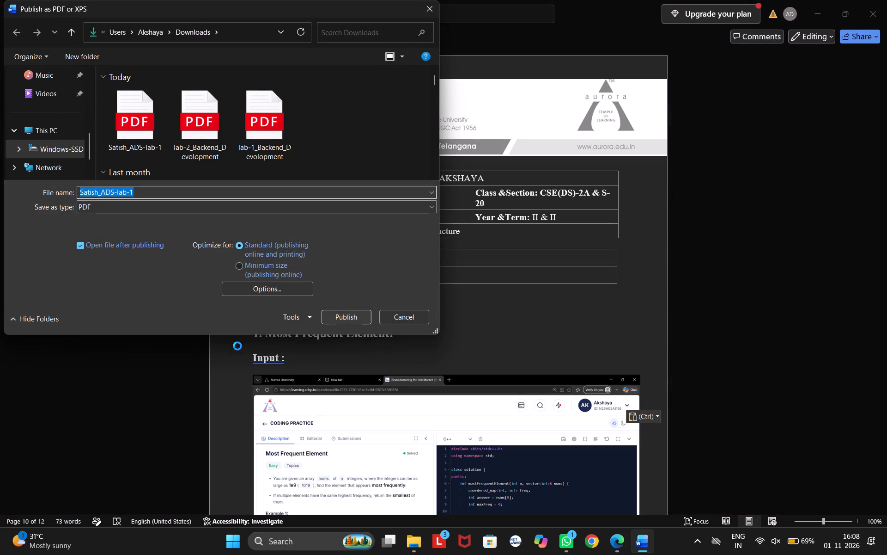
left_click(103, 193)
key("BackSpace")
key("BackSpace")
key("BackSpace")
key("BackSpace")
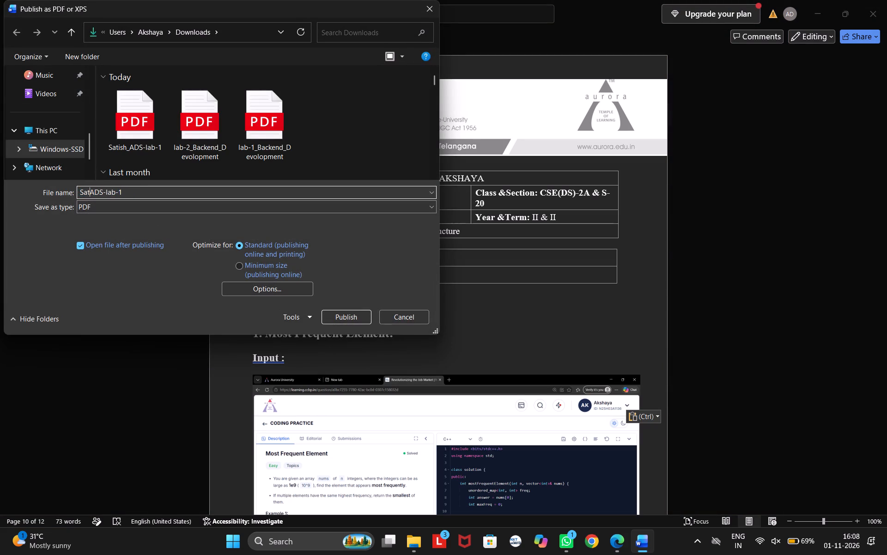
key("BackSpace")
key("BackSpace")
key("BackSpace")
key("BackSpace")
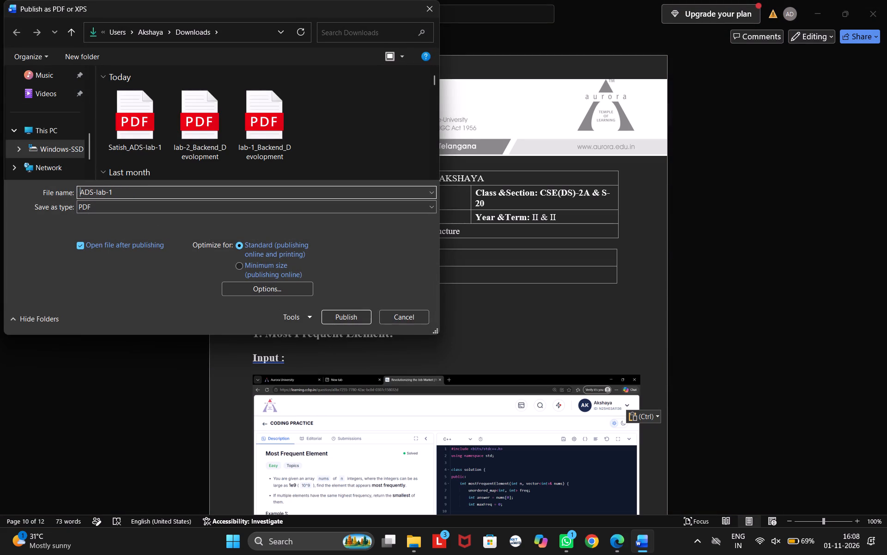
left_click(114, 194)
key("BackSpace")
key("BackSpace")
key("BackSpace")
key("BackSpace")
key("BackSpace")
key("BackSpace")
key("space")
type("LAB 1")
Choose the Desktop as the destination folder and publish the PDF there.
scroll(33, 138, "up", 7)
left_click(58, 135)
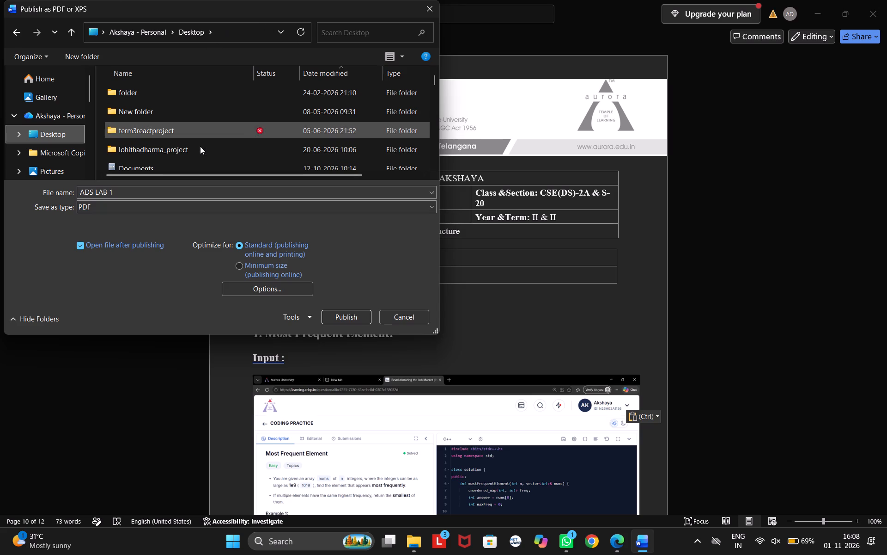
scroll(200, 148, "up", 2)
left_click(346, 315)
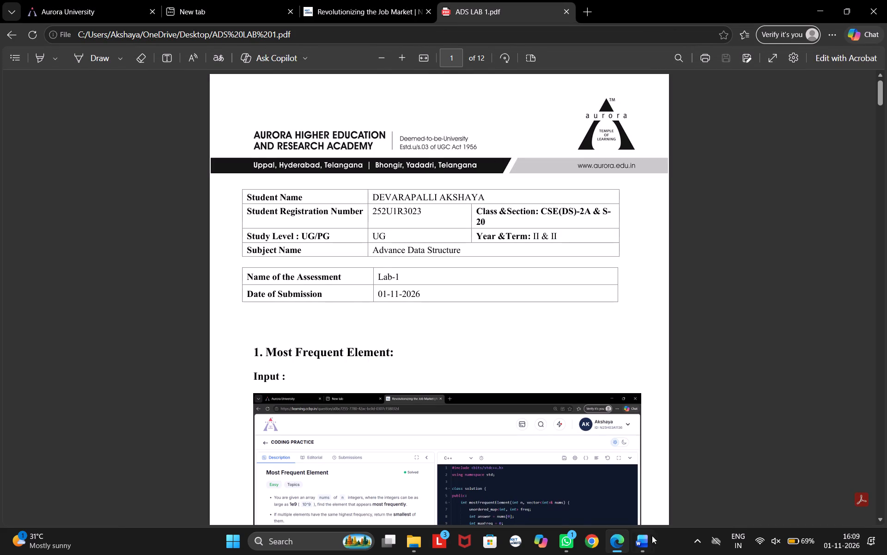
Switch back to Word and close the lab report document without saving its changes.
left_click(640, 537)
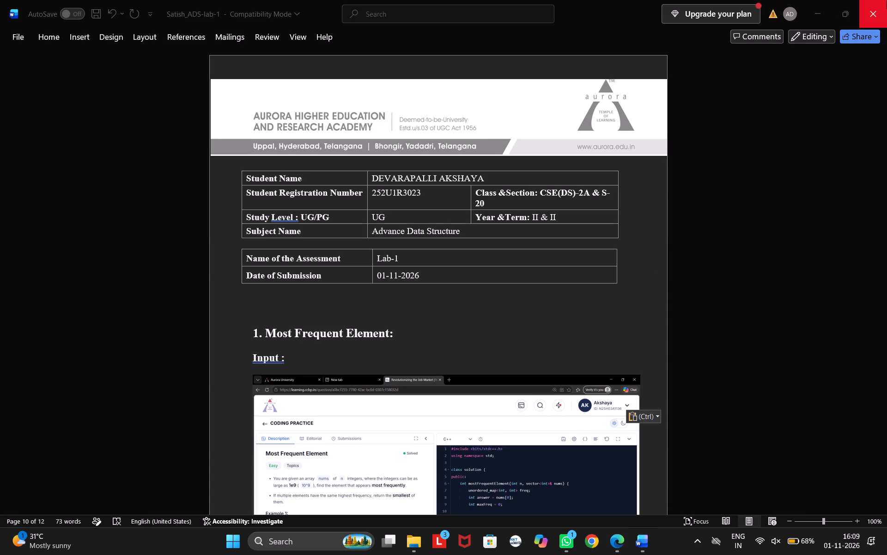
left_click(874, 11)
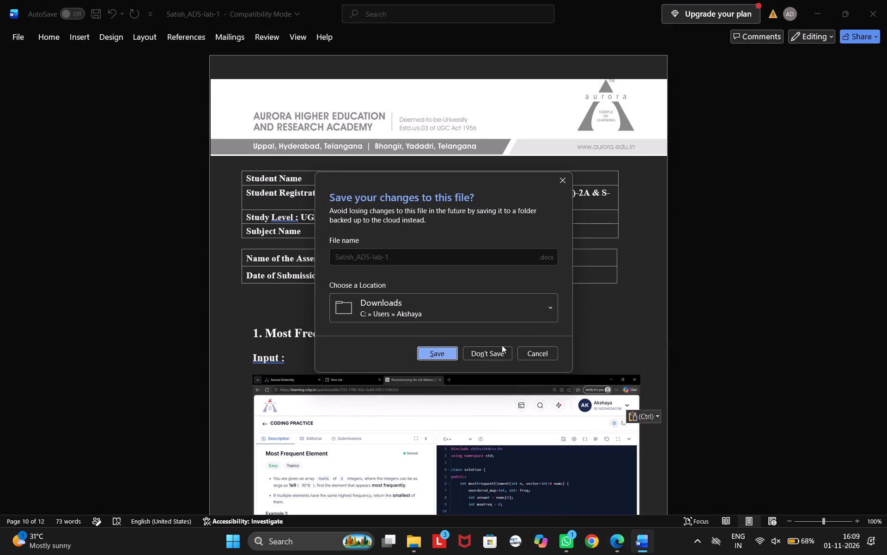
left_click(491, 357)
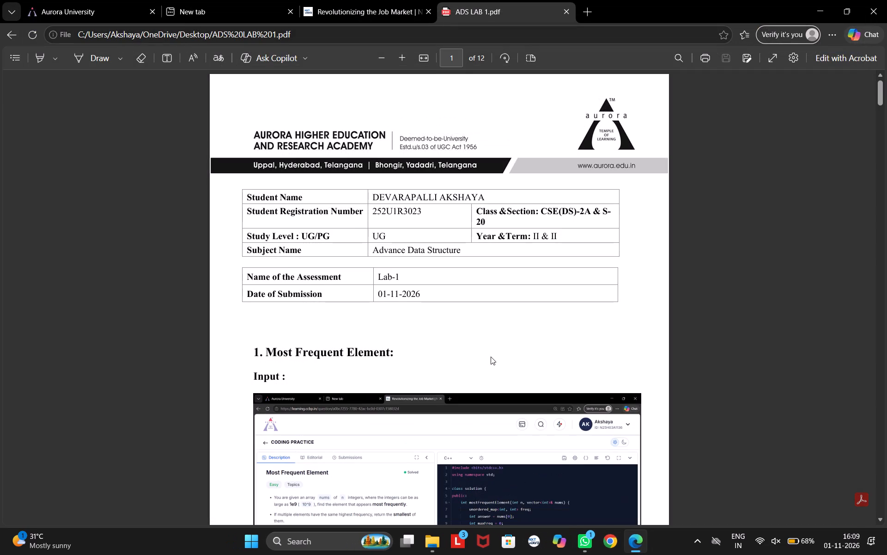
In Edge's Aurora University assessments page, upload ADS LAB 1 from the Desktop as Lab Report 1 for Advanced Data Structures.
left_click(65, 0)
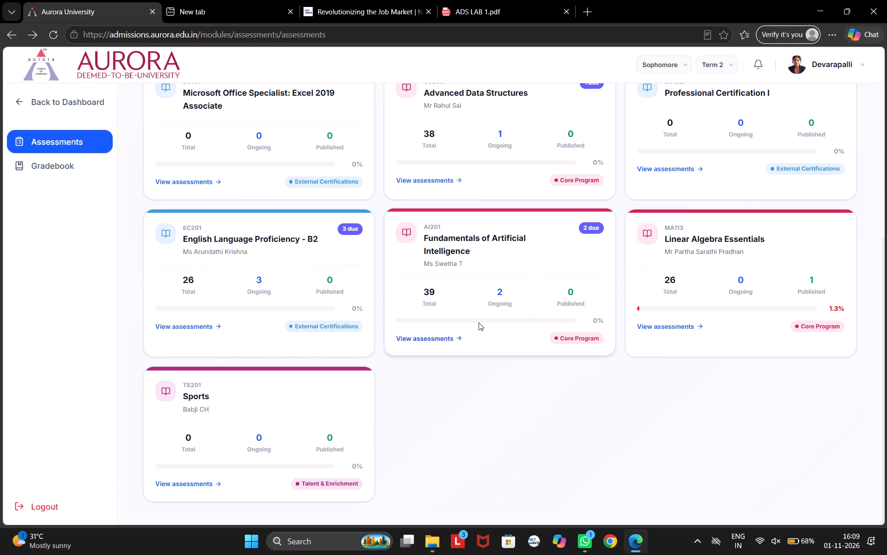
left_click(505, 136)
scroll(608, 225, "up", 5)
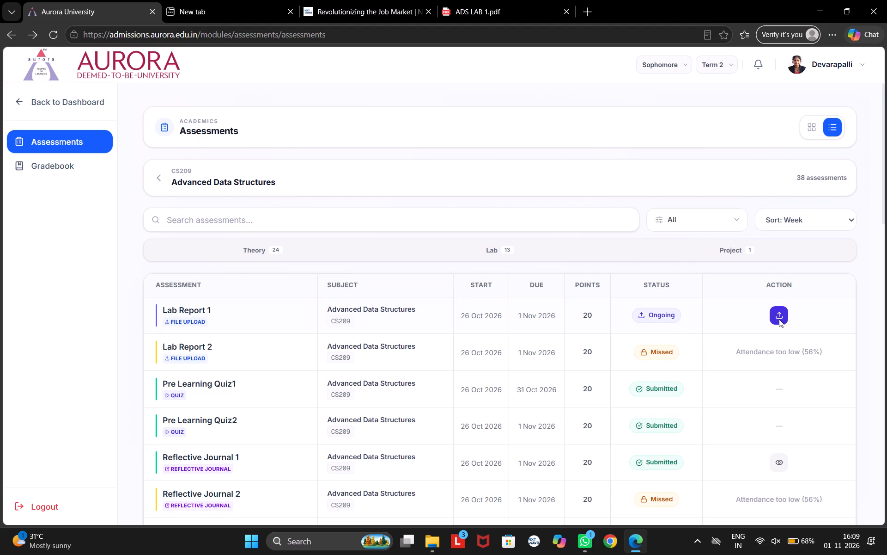
left_click(779, 319)
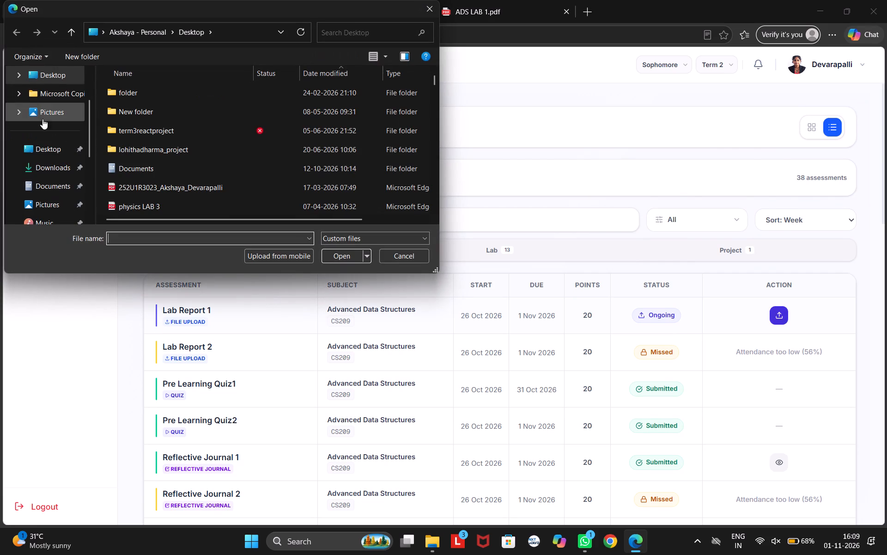
left_click(52, 153)
scroll(166, 146, "down", 11)
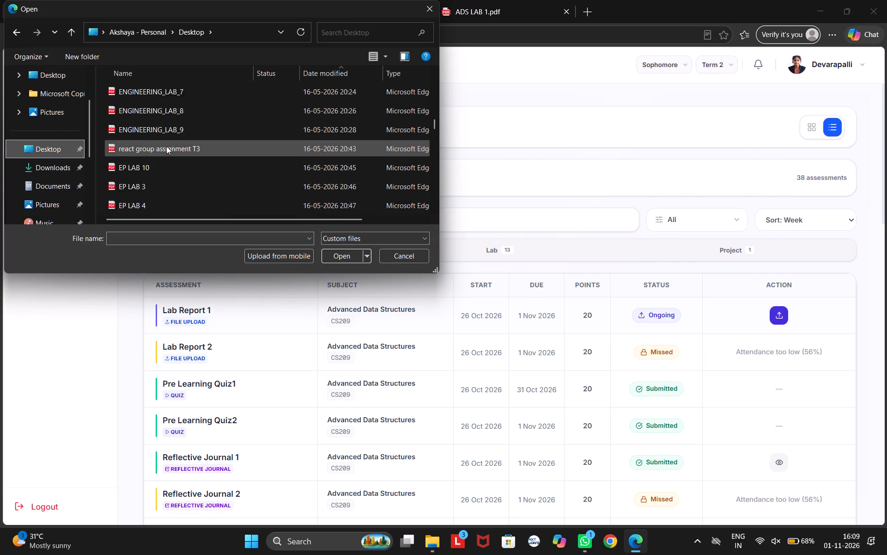
scroll(166, 146, "down", 20)
scroll(166, 146, "down", 17)
scroll(225, 171, "down", 5)
left_click(243, 211)
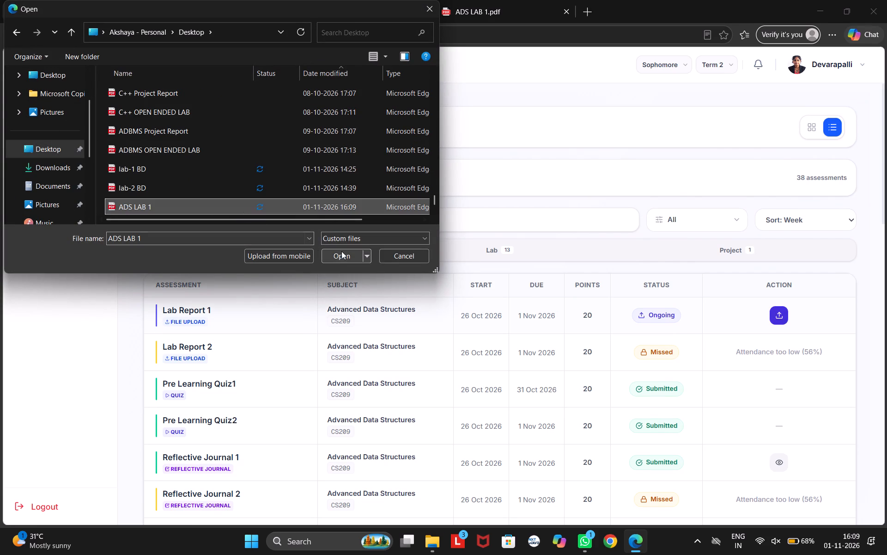
left_click(347, 256)
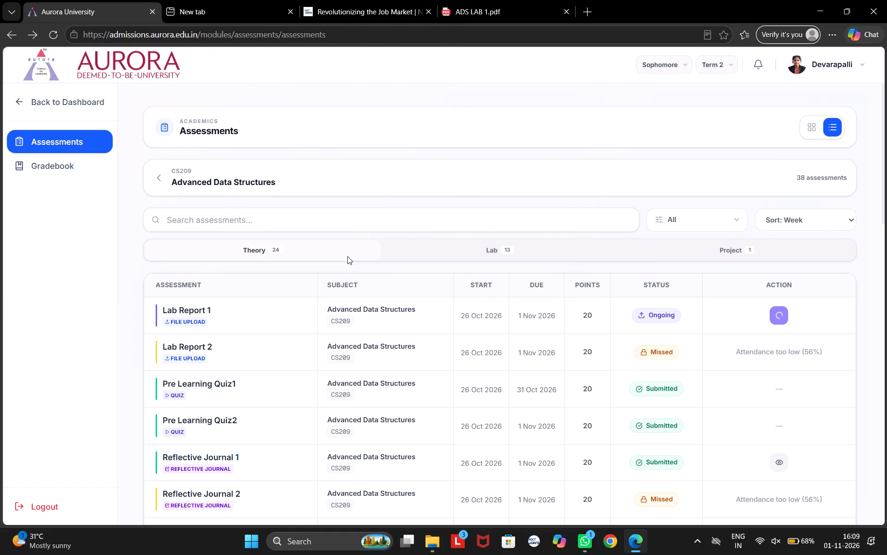
Return to the course overview, check the courses for due work, and examine the Fundamentals of Artificial Intelligence assessment list.
left_click(158, 178)
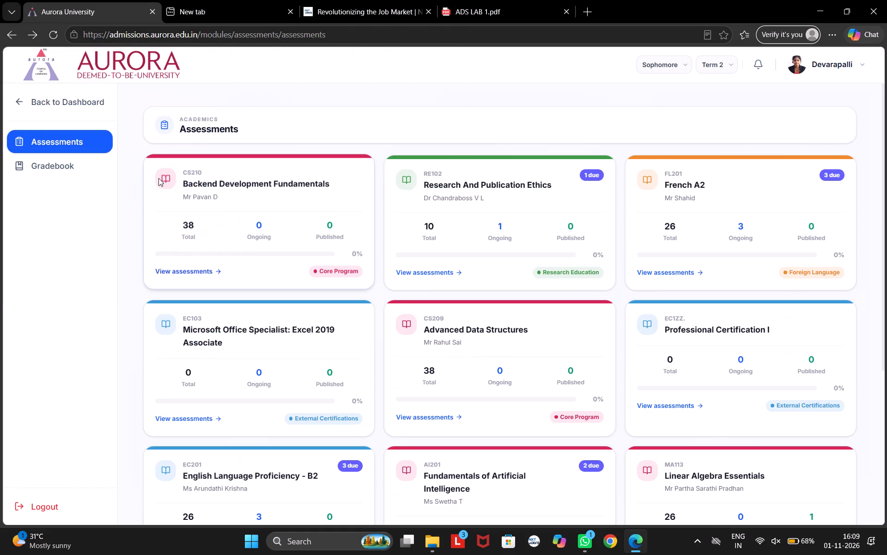
scroll(462, 361, "up", 2)
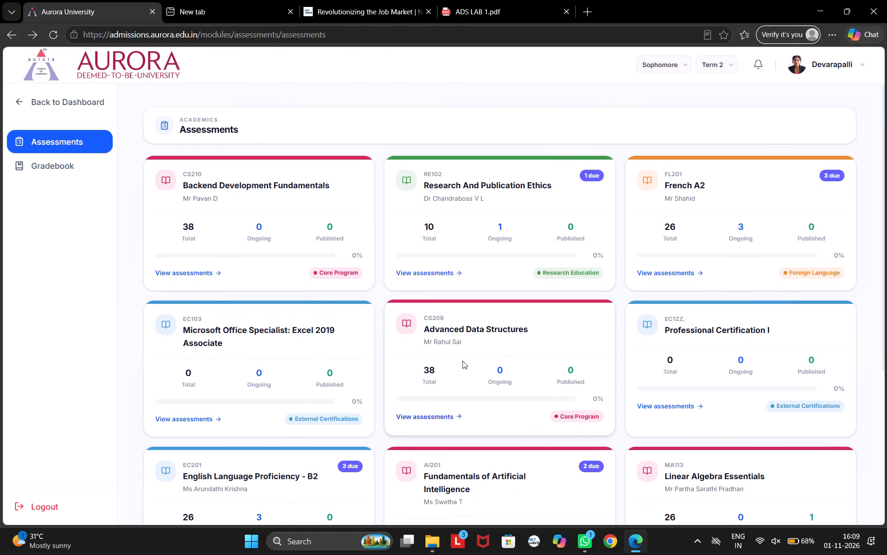
scroll(462, 361, "up", 2)
scroll(462, 361, "down", 2)
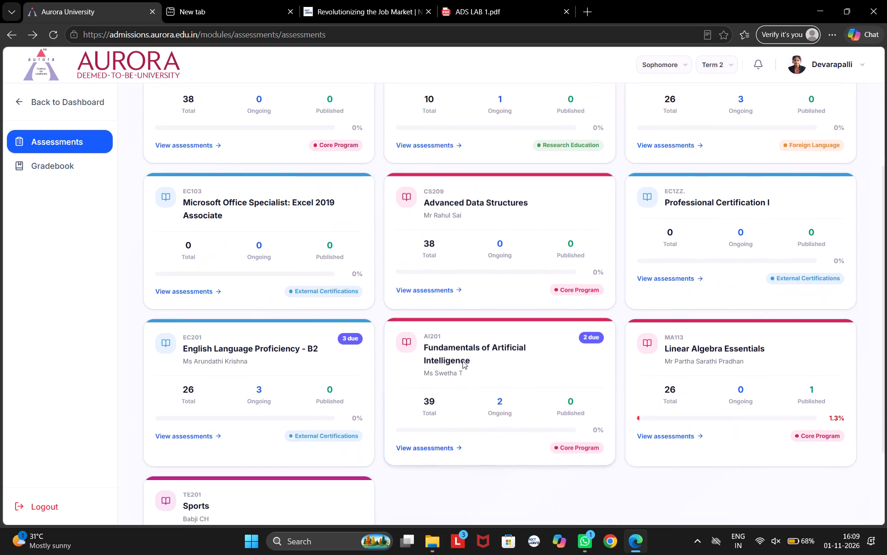
scroll(462, 361, "down", 2)
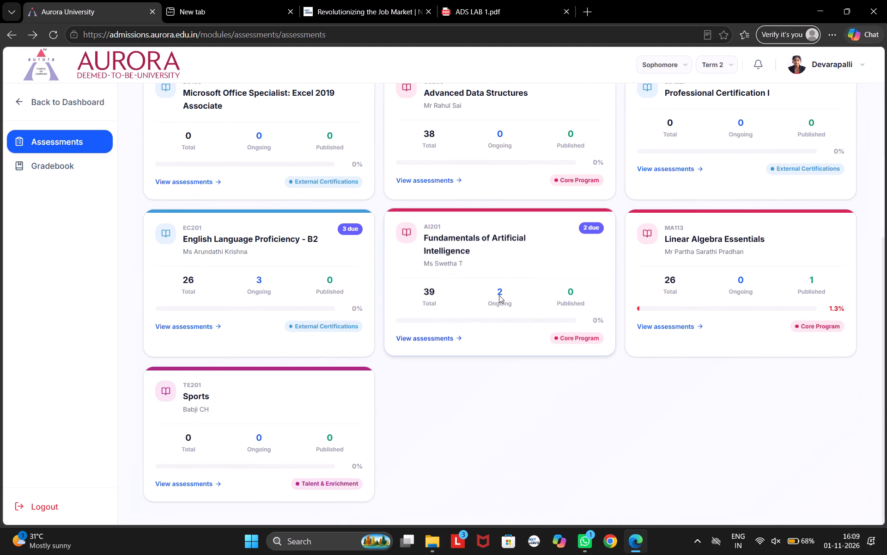
left_click(499, 295)
scroll(614, 377, "up", 1)
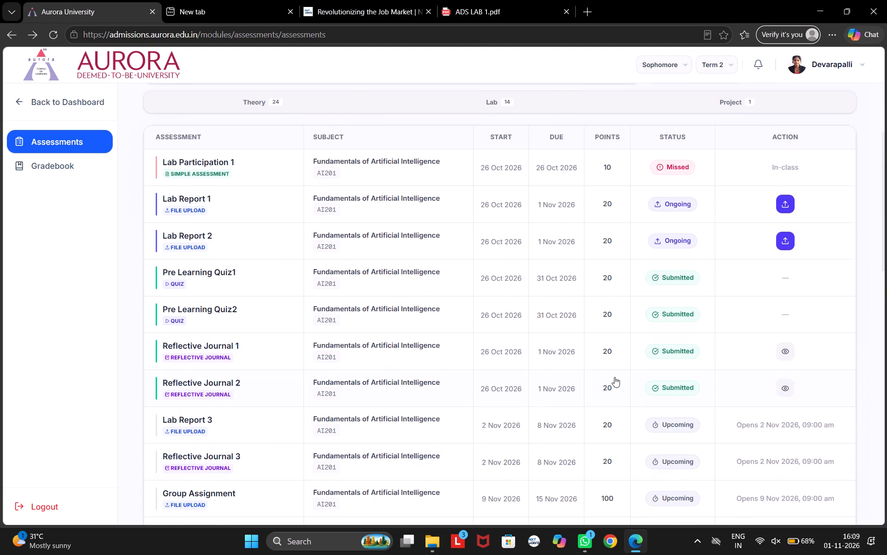
scroll(614, 377, "up", 3)
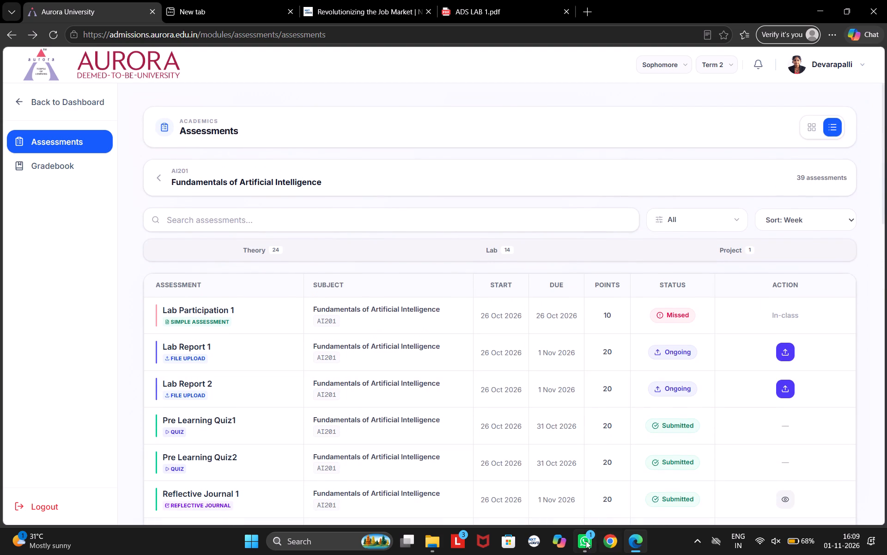
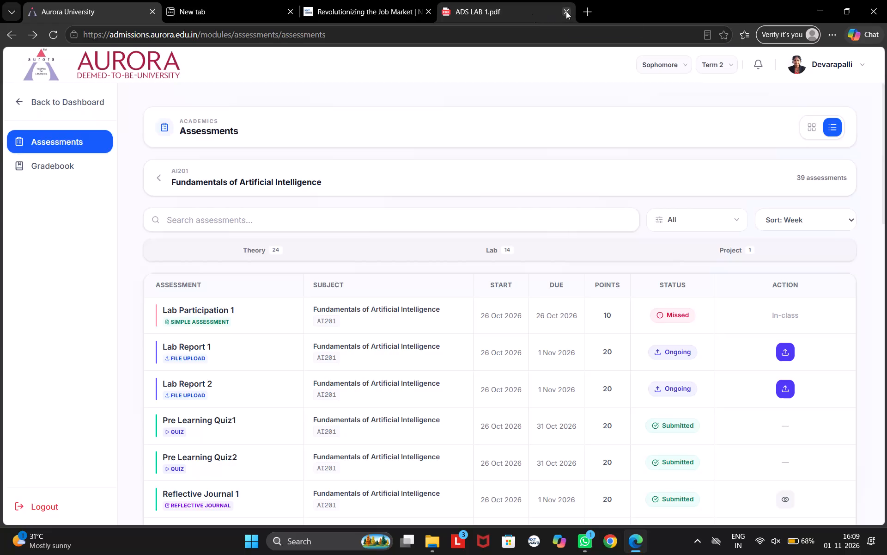
Close the ADS LAB 1 PDF, coding practice and blank browser tabs, discarding unsaved coding changes and keeping only the Aurora University tab.
left_click(566, 11)
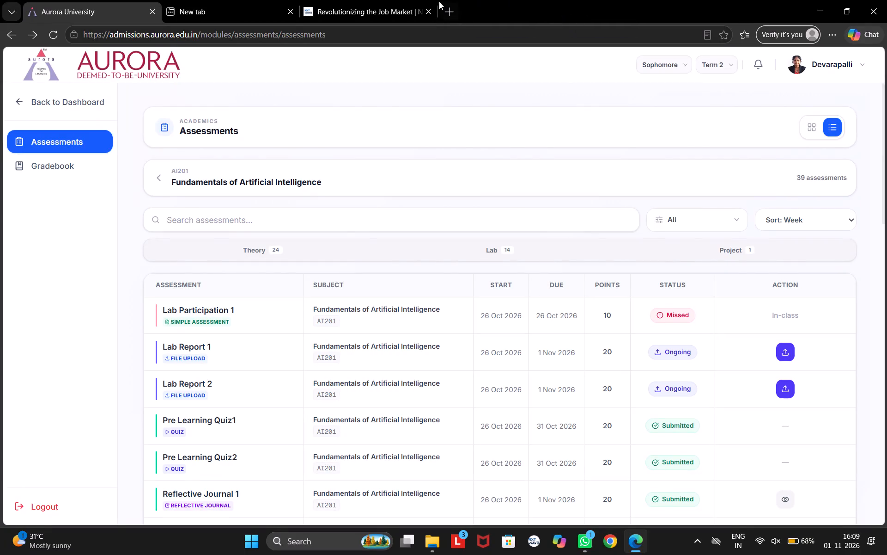
left_click(432, 11)
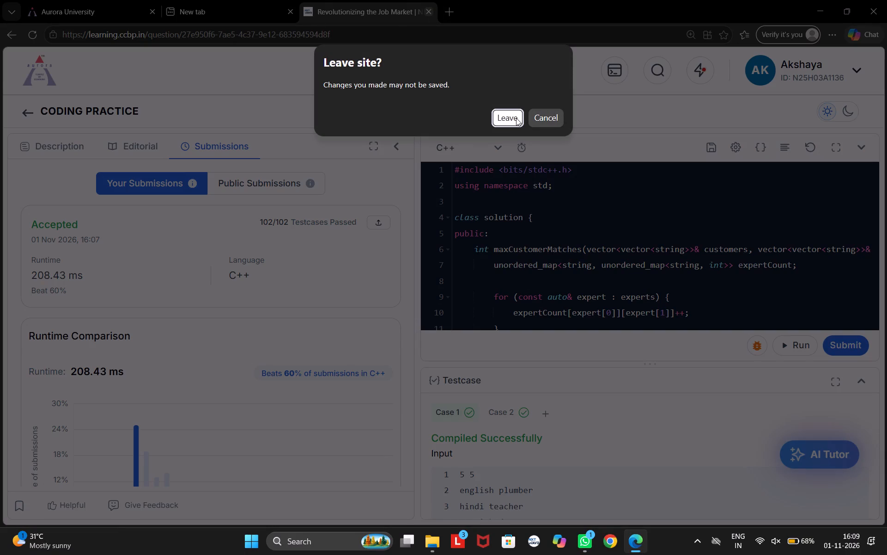
left_click(516, 118)
left_click(290, 15)
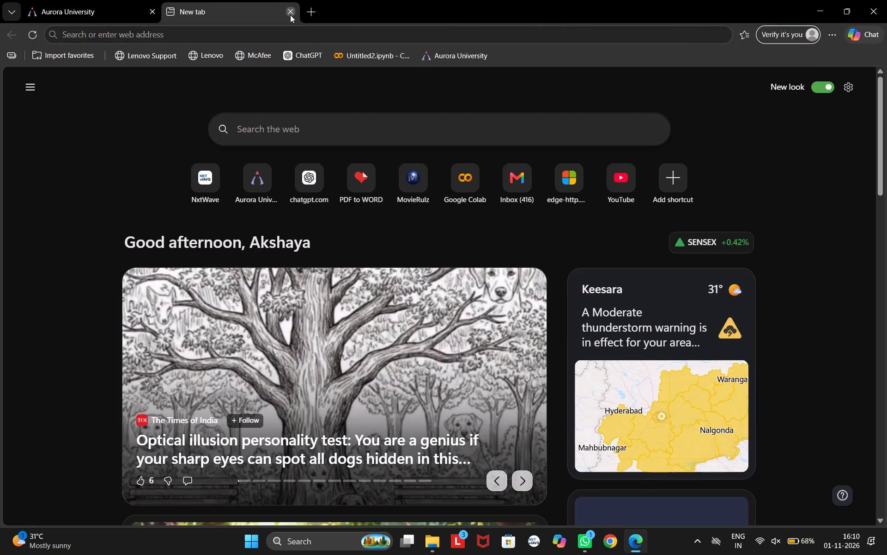